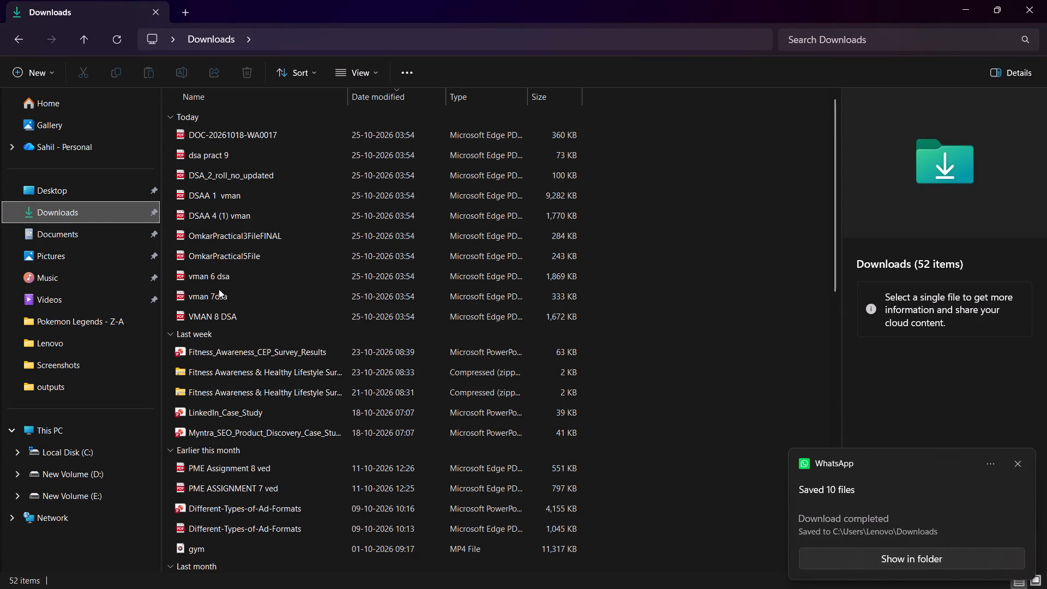
Show the newly saved WhatsApp files in the Downloads folder and open the PDF DOC-20261018-WA0017 in the browser.
{"action": "left_click", "coordinate": [853, 499]}
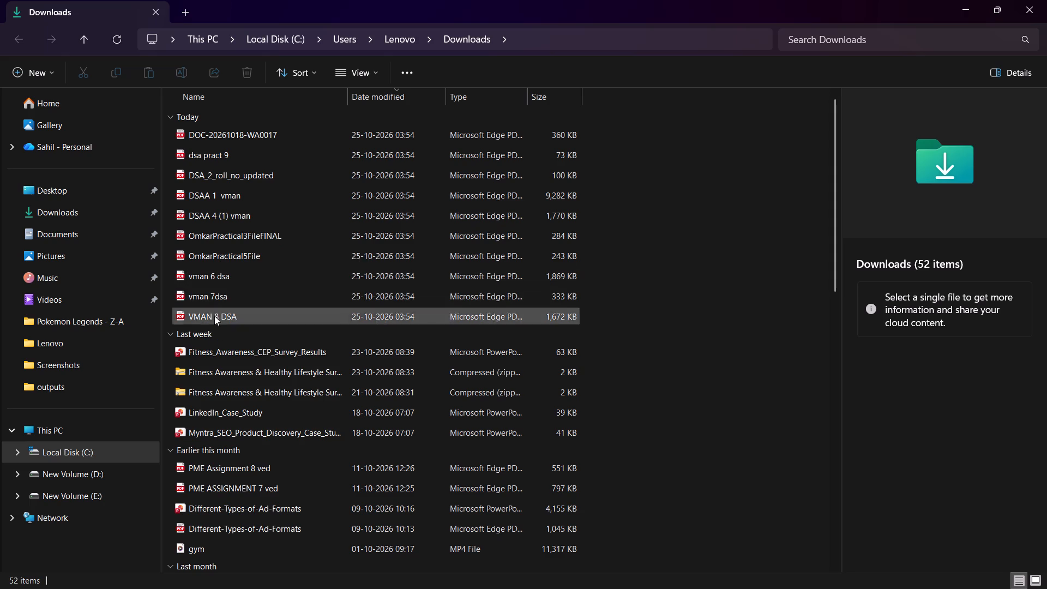
{"action": "double_click", "coordinate": [177, 131]}
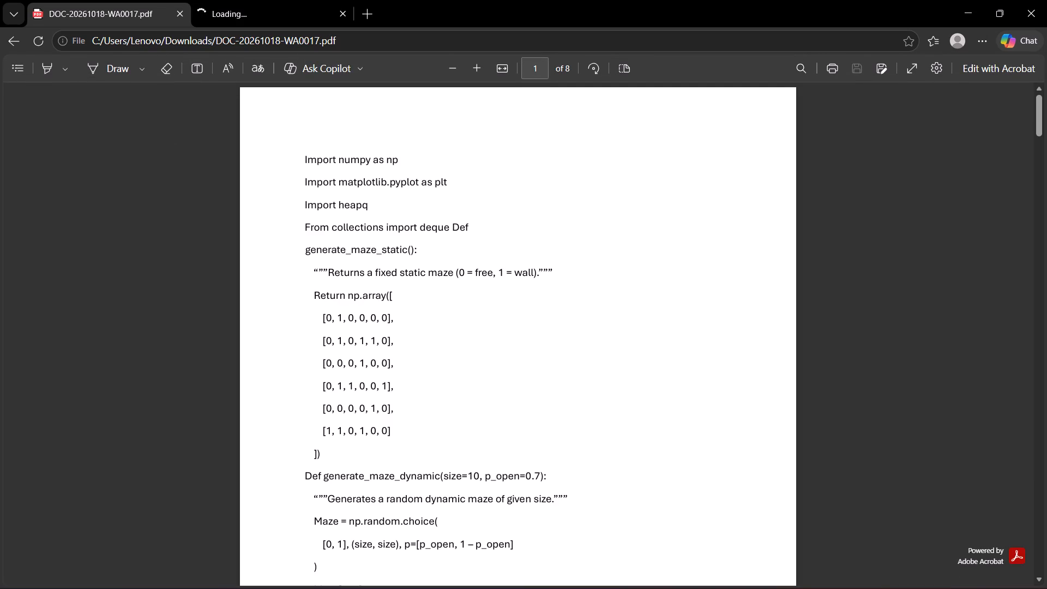
Look through the maze-search code and output screenshots on all pages of DOC-20261018-WA0017.pdf.
{"action": "scroll", "coordinate": [357, 211], "scroll_direction": "up", "scroll_amount": 8}
{"action": "scroll", "coordinate": [359, 222], "scroll_direction": "down", "scroll_amount": 5}
{"action": "scroll", "coordinate": [359, 222], "scroll_direction": "up", "scroll_amount": 10}
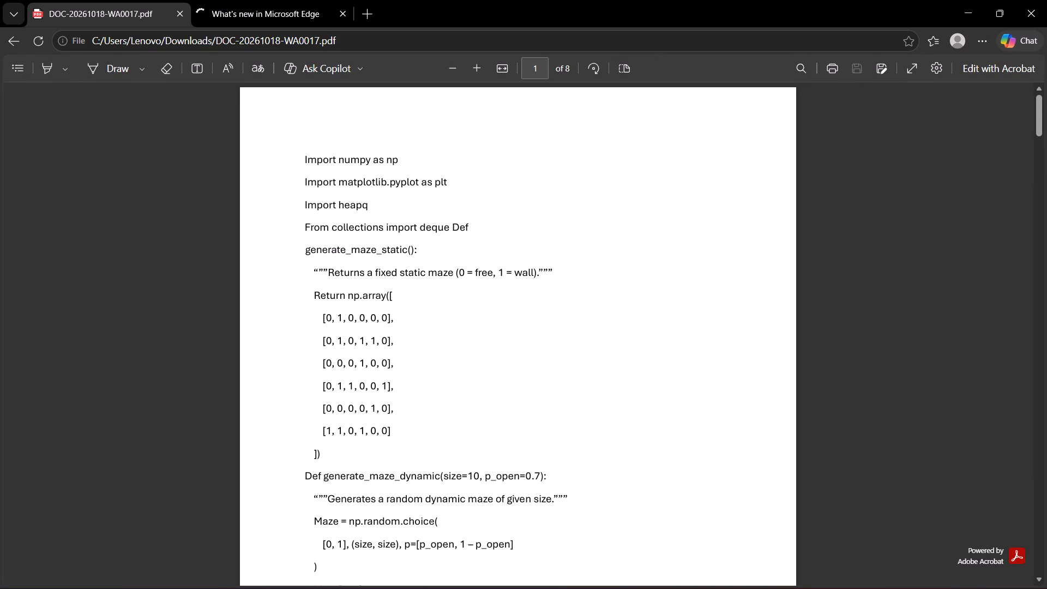
{"action": "scroll", "coordinate": [359, 222], "scroll_direction": "down", "scroll_amount": 5}
{"action": "scroll", "coordinate": [359, 222], "scroll_direction": "down", "scroll_amount": 19}
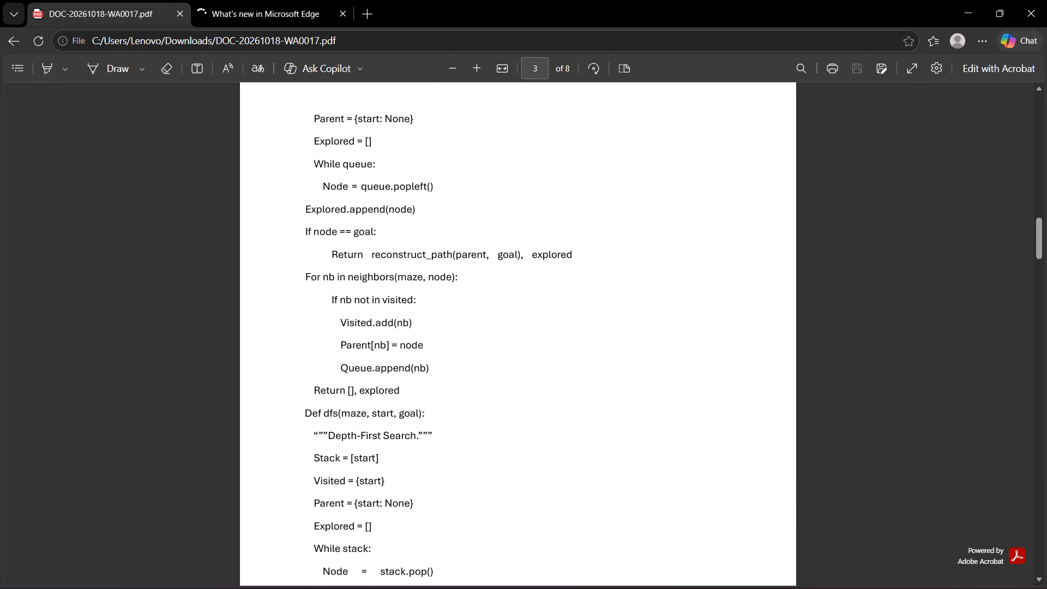
{"action": "scroll", "coordinate": [359, 222], "scroll_direction": "down", "scroll_amount": 1}
{"action": "scroll", "coordinate": [359, 222], "scroll_direction": "down", "scroll_amount": 20}
{"action": "scroll", "coordinate": [359, 222], "scroll_direction": "down", "scroll_amount": 5}
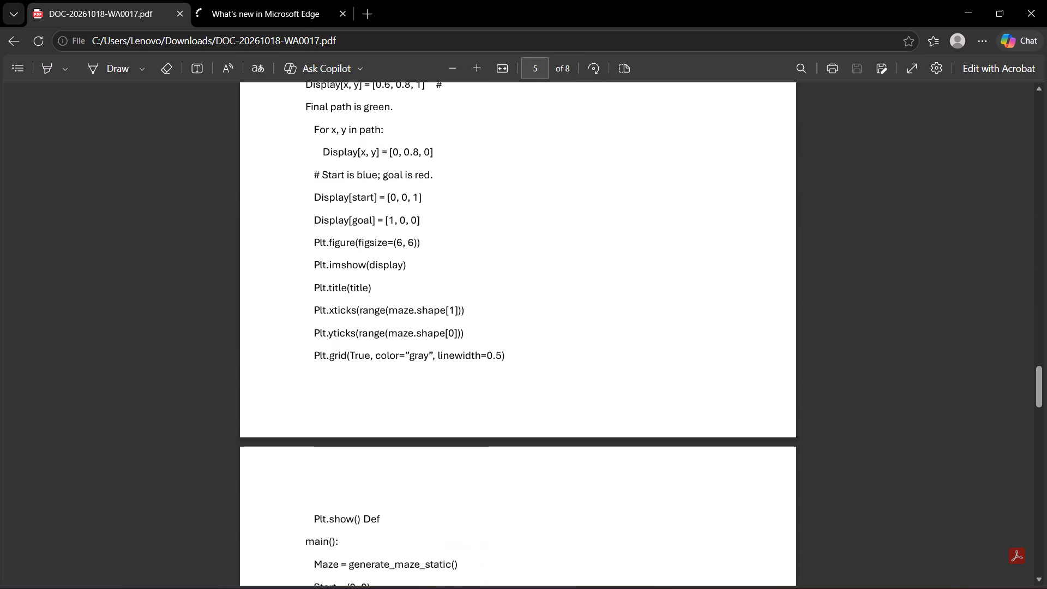
{"action": "scroll", "coordinate": [358, 229], "scroll_direction": "down", "scroll_amount": 17}
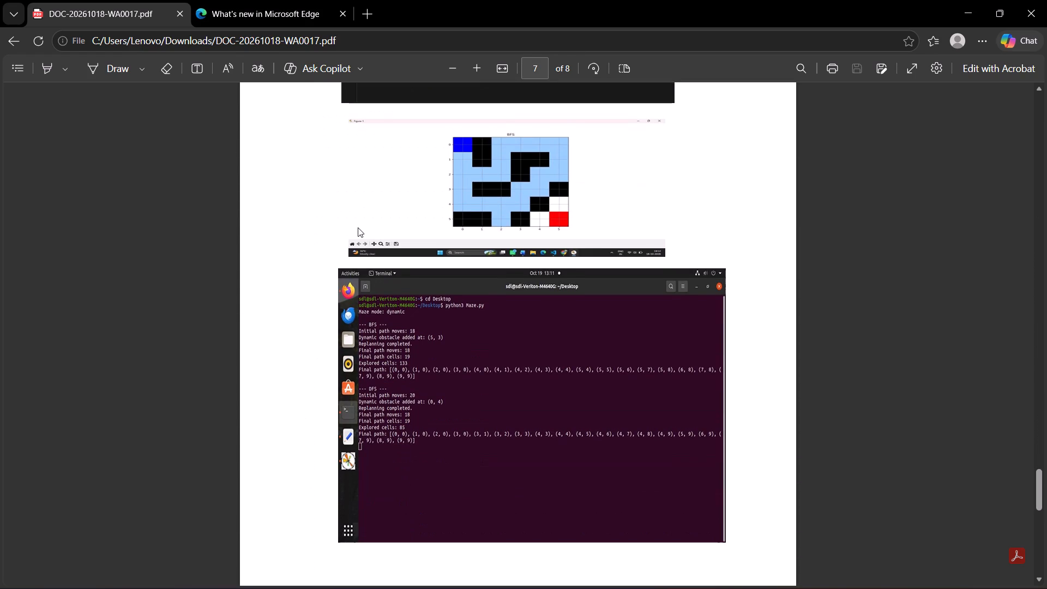
{"action": "scroll", "coordinate": [358, 227], "scroll_direction": "down", "scroll_amount": 5}
{"action": "scroll", "coordinate": [358, 227], "scroll_direction": "up", "scroll_amount": 5}
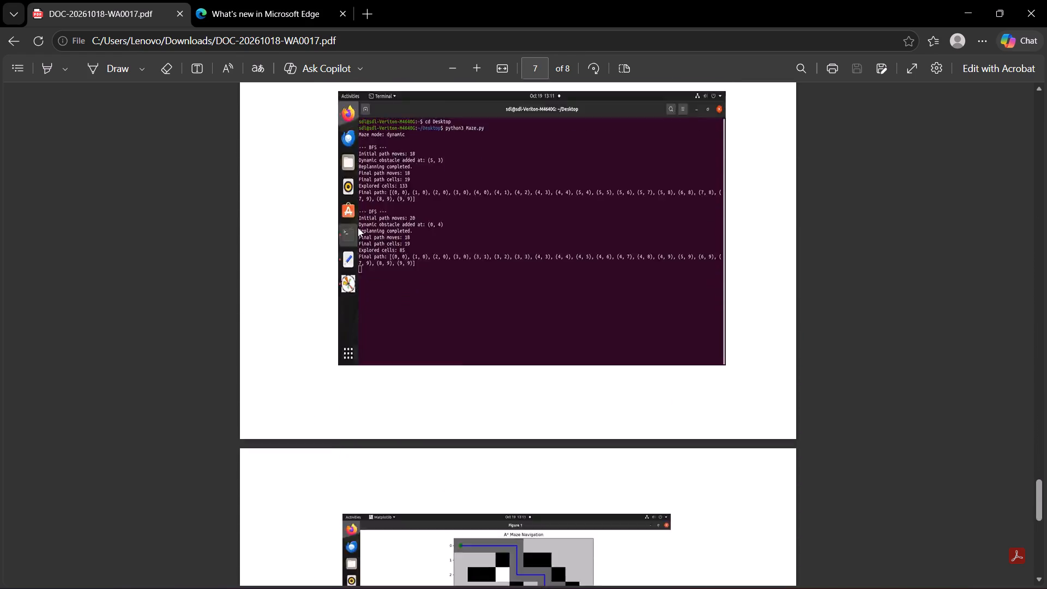
{"action": "scroll", "coordinate": [358, 227], "scroll_direction": "down", "scroll_amount": 10}
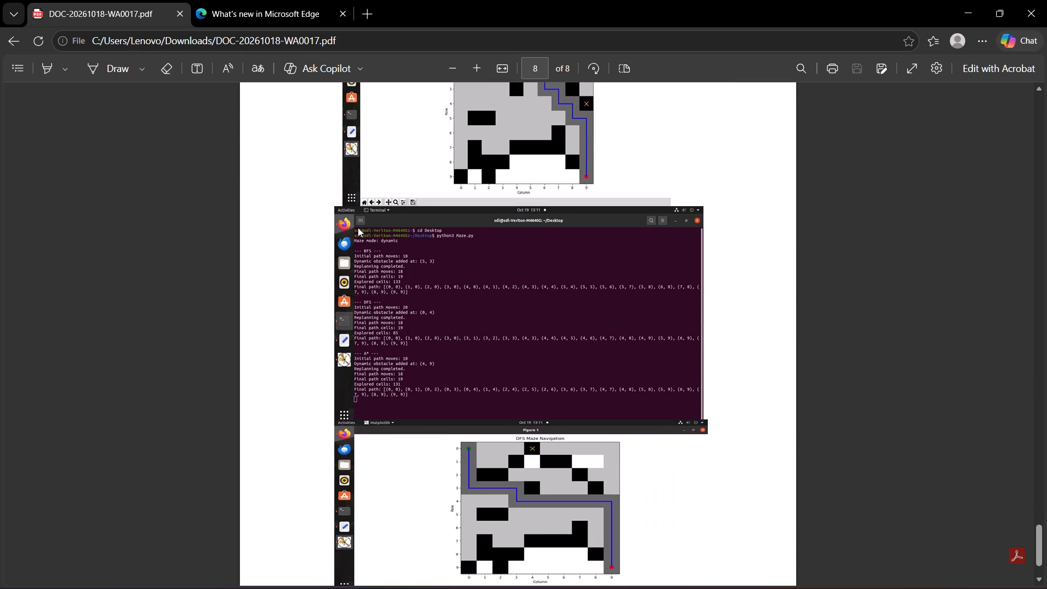
{"action": "scroll", "coordinate": [358, 227], "scroll_direction": "down", "scroll_amount": 8}
{"action": "scroll", "coordinate": [358, 227], "scroll_direction": "up", "scroll_amount": 6}
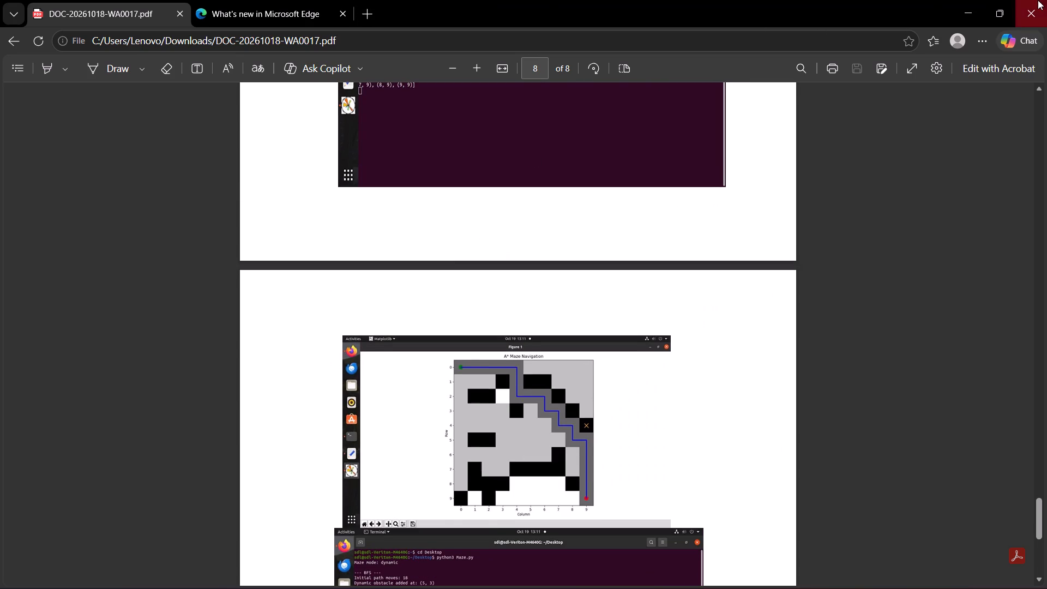
Open the dsa pract 9 PDF from the Downloads folder and look through its code and output.
{"action": "left_click", "coordinate": [966, 7]}
{"action": "double_click", "coordinate": [353, 150]}
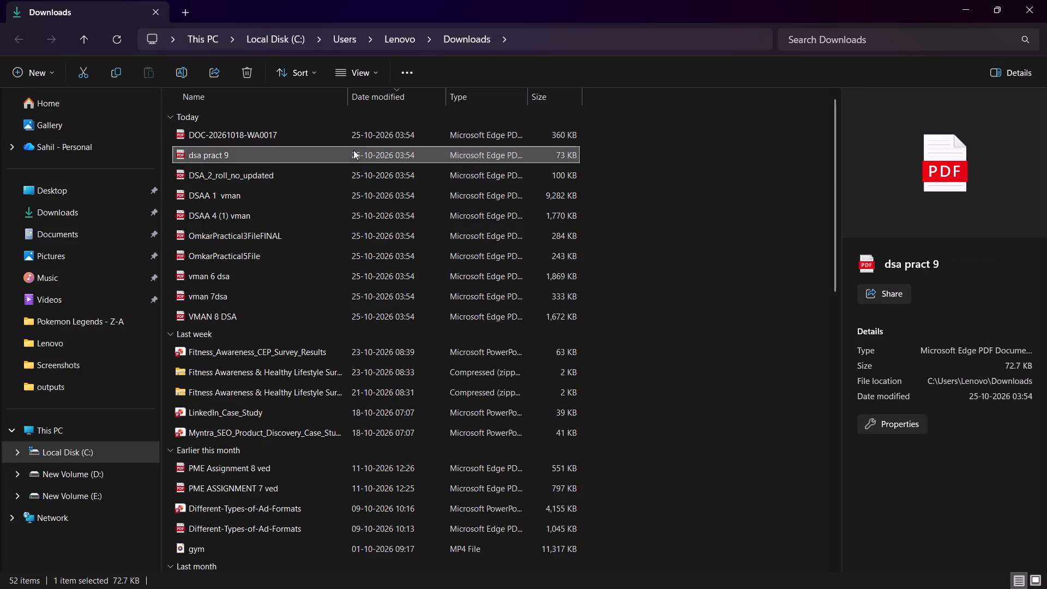
{"action": "scroll", "coordinate": [431, 153], "scroll_direction": "up", "scroll_amount": 5}
{"action": "scroll", "coordinate": [431, 153], "scroll_direction": "down", "scroll_amount": 4}
{"action": "scroll", "coordinate": [432, 158], "scroll_direction": "up", "scroll_amount": 3}
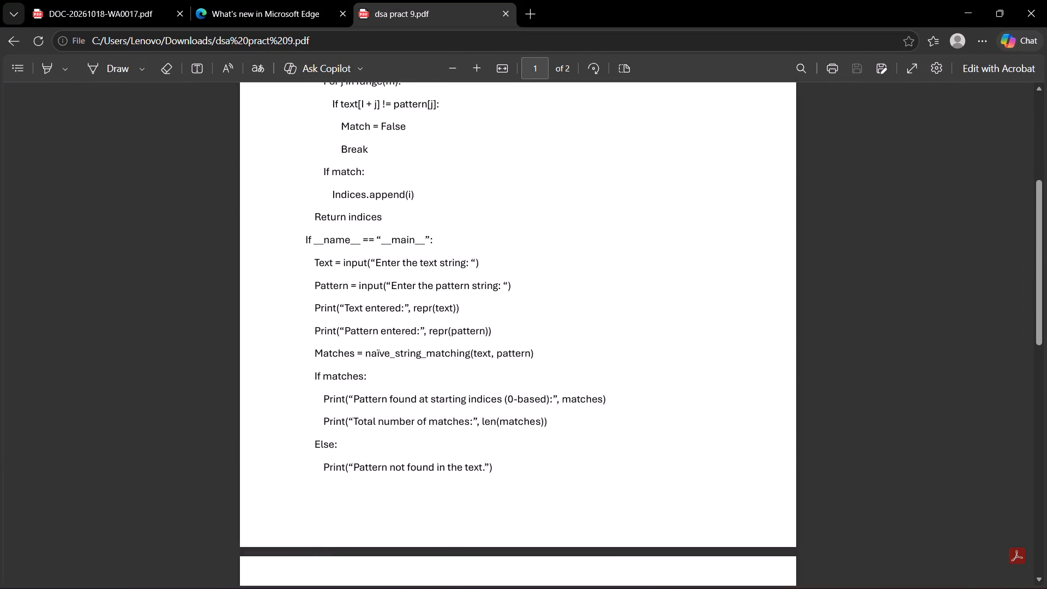
{"action": "scroll", "coordinate": [432, 158], "scroll_direction": "up", "scroll_amount": 8}
{"action": "scroll", "coordinate": [432, 158], "scroll_direction": "down", "scroll_amount": 13}
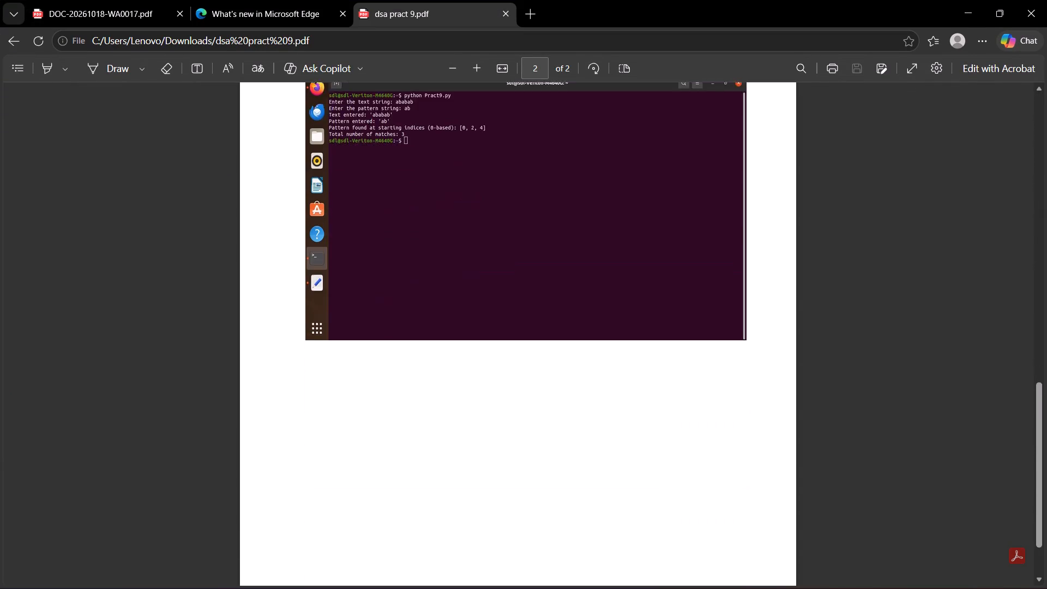
{"action": "scroll", "coordinate": [432, 158], "scroll_direction": "down", "scroll_amount": 10}
{"action": "scroll", "coordinate": [432, 158], "scroll_direction": "up", "scroll_amount": 15}
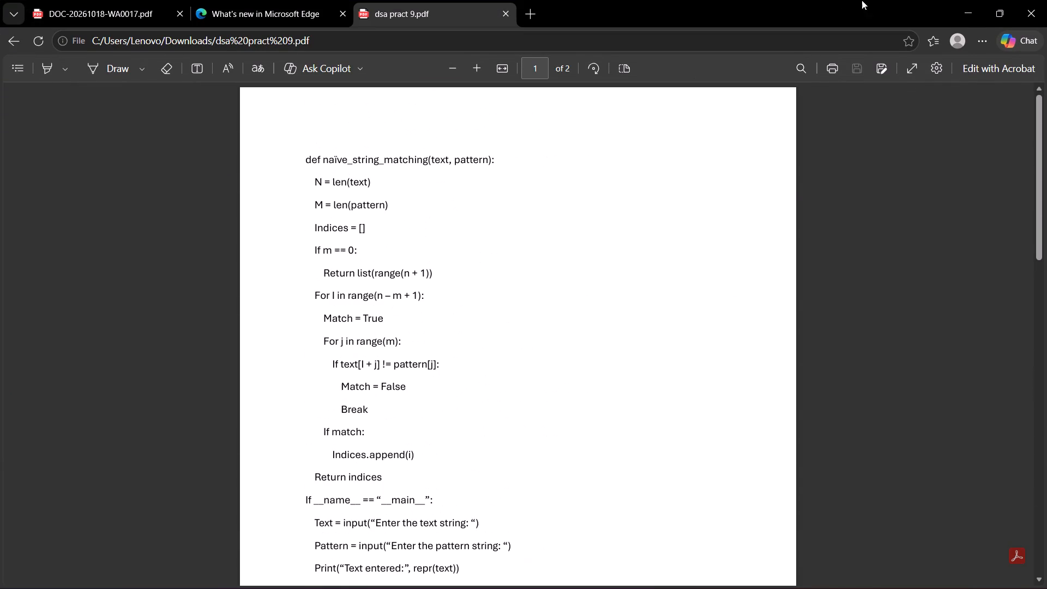
Open the DSA_2_roll_no_updated PDF from the Downloads folder and check its heading details.
{"action": "left_click", "coordinate": [973, 8]}
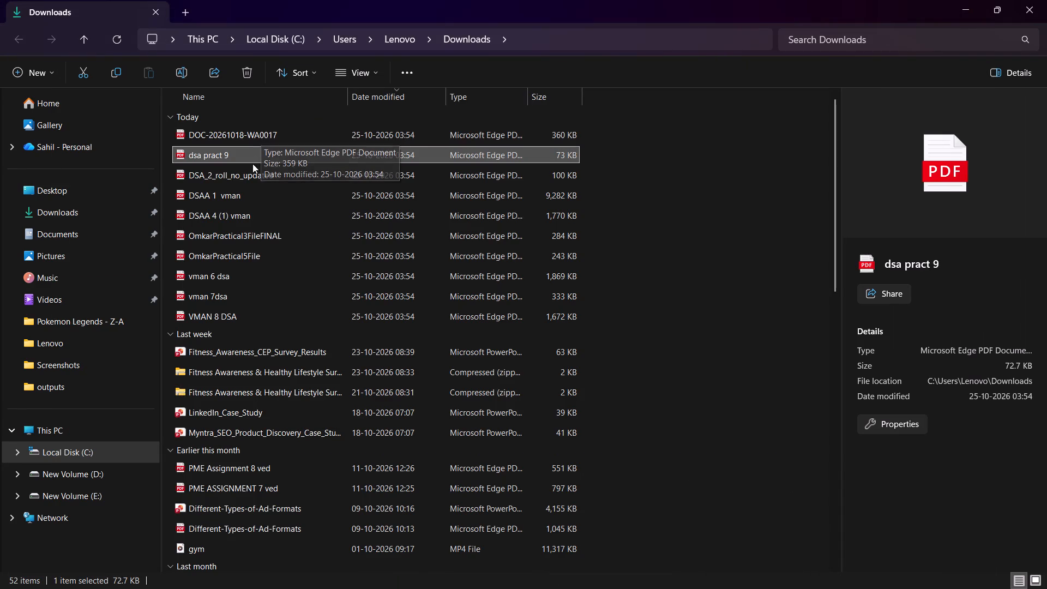
{"action": "double_click", "coordinate": [244, 176]}
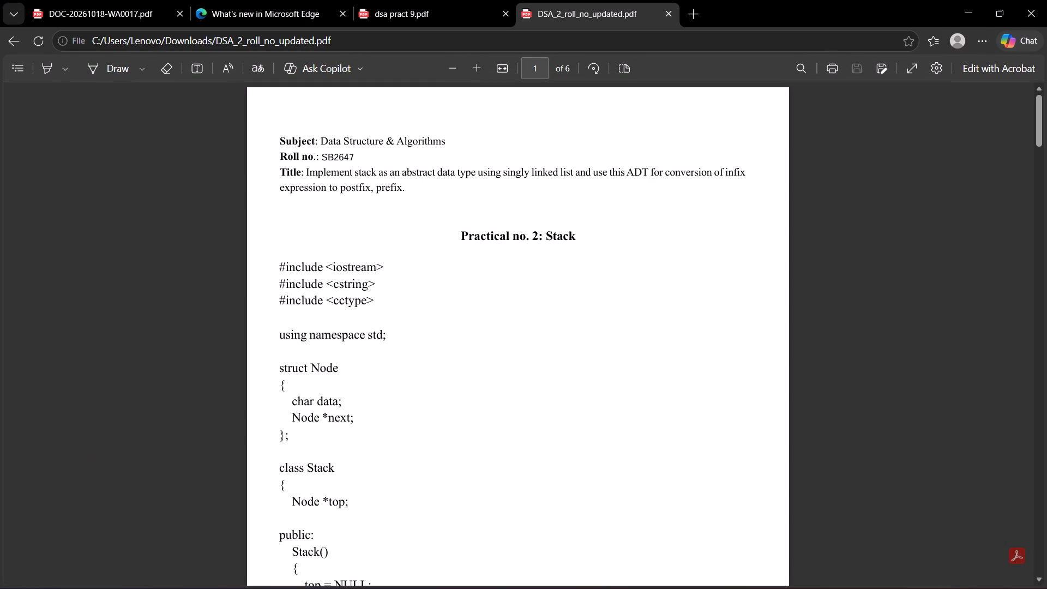
{"action": "left_click", "coordinate": [973, 14]}
Open the DSA_2_roll_no_updated PDF in Word just once, accepting its conversion to an editable document.
{"action": "right_click", "coordinate": [240, 175]}
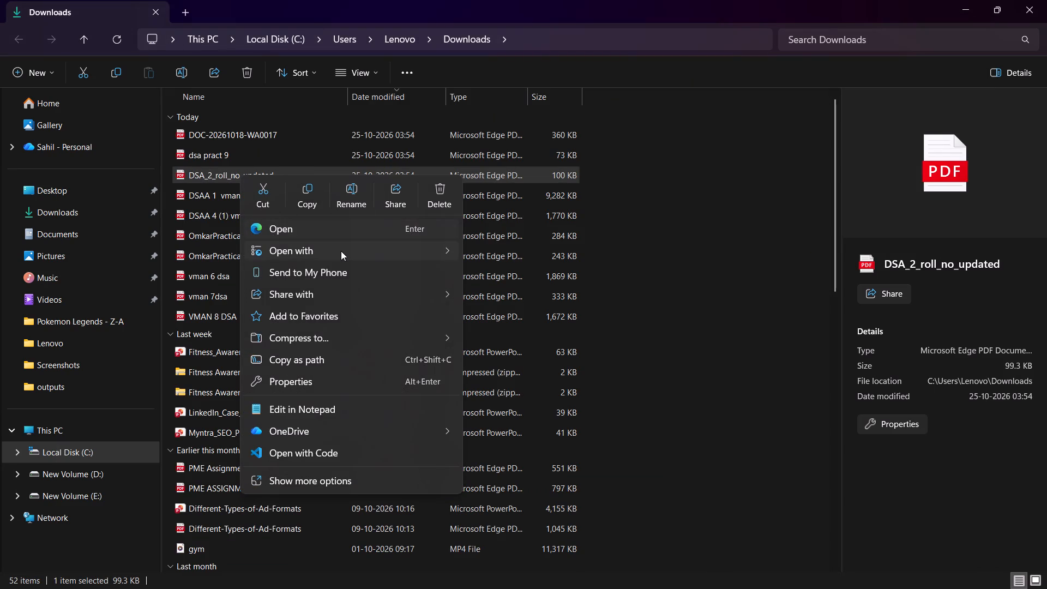
{"action": "left_click", "coordinate": [341, 251]}
{"action": "left_click", "coordinate": [504, 358]}
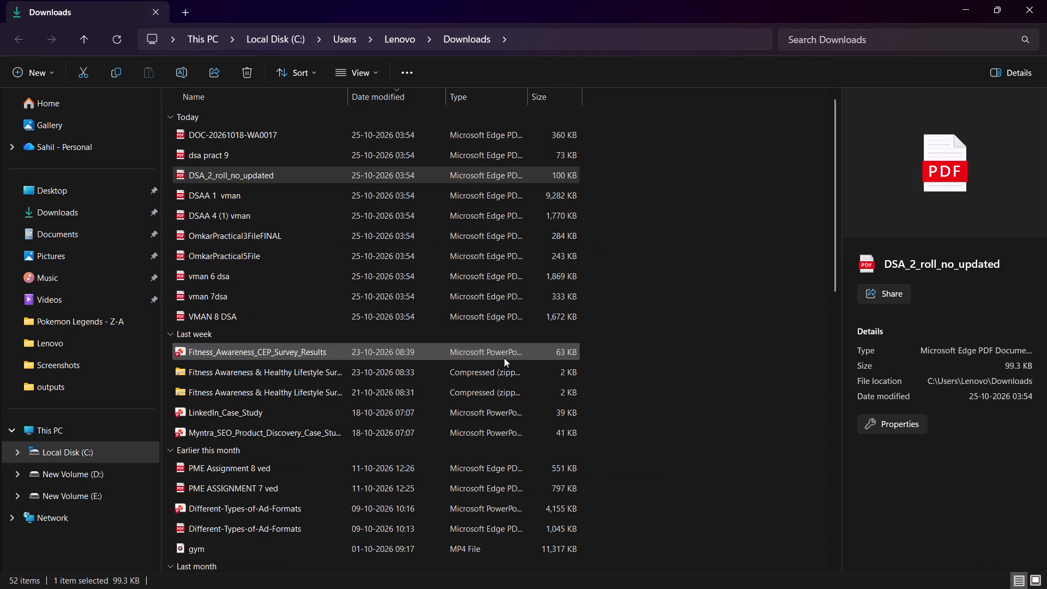
{"action": "scroll", "coordinate": [426, 379], "scroll_direction": "down", "scroll_amount": 5}
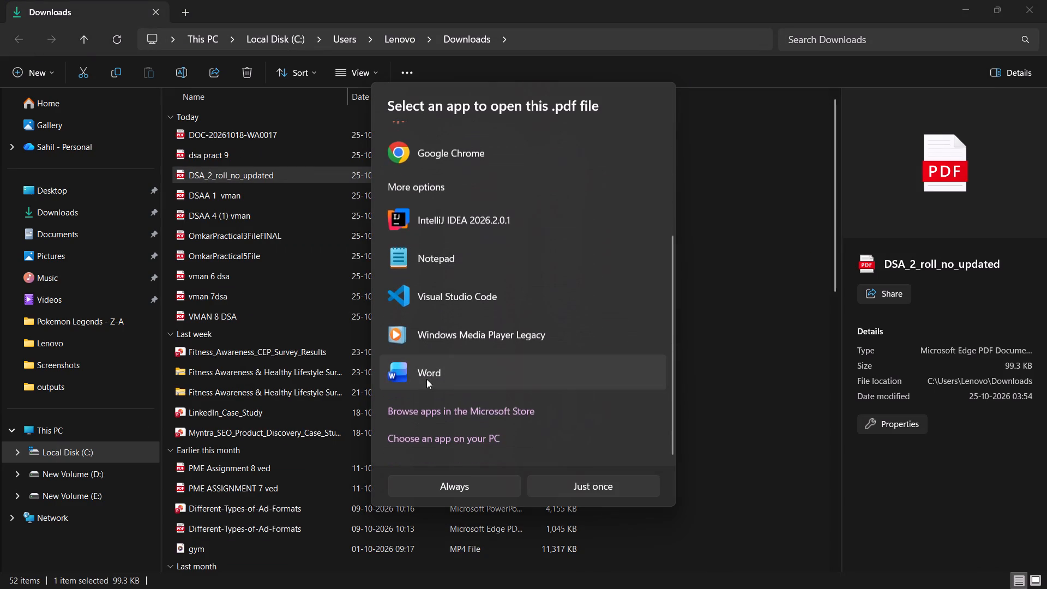
{"action": "left_click", "coordinate": [426, 379]}
{"action": "left_click", "coordinate": [547, 488]}
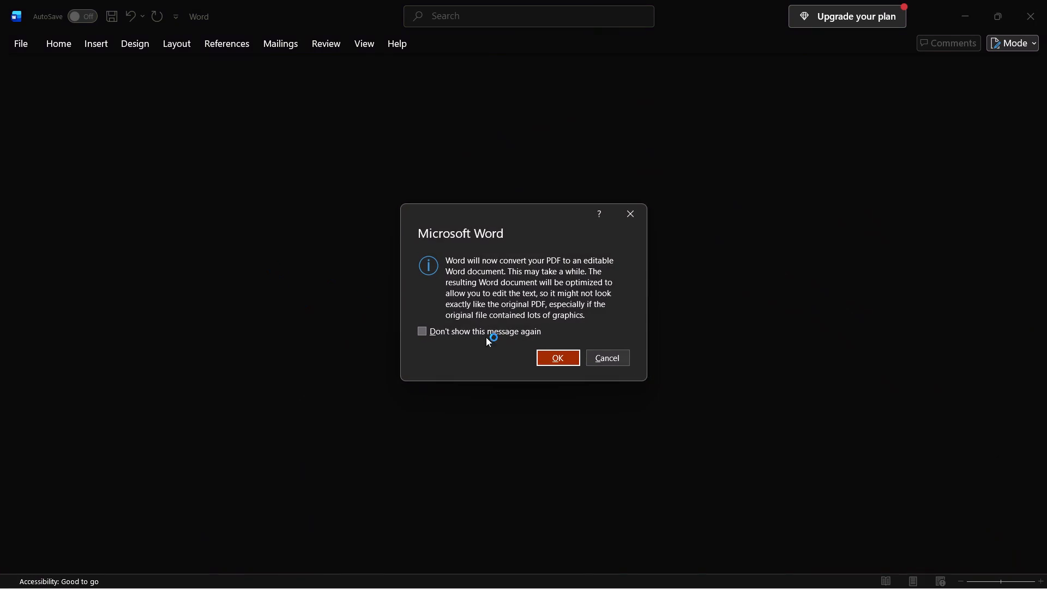
{"action": "left_click", "coordinate": [544, 360]}
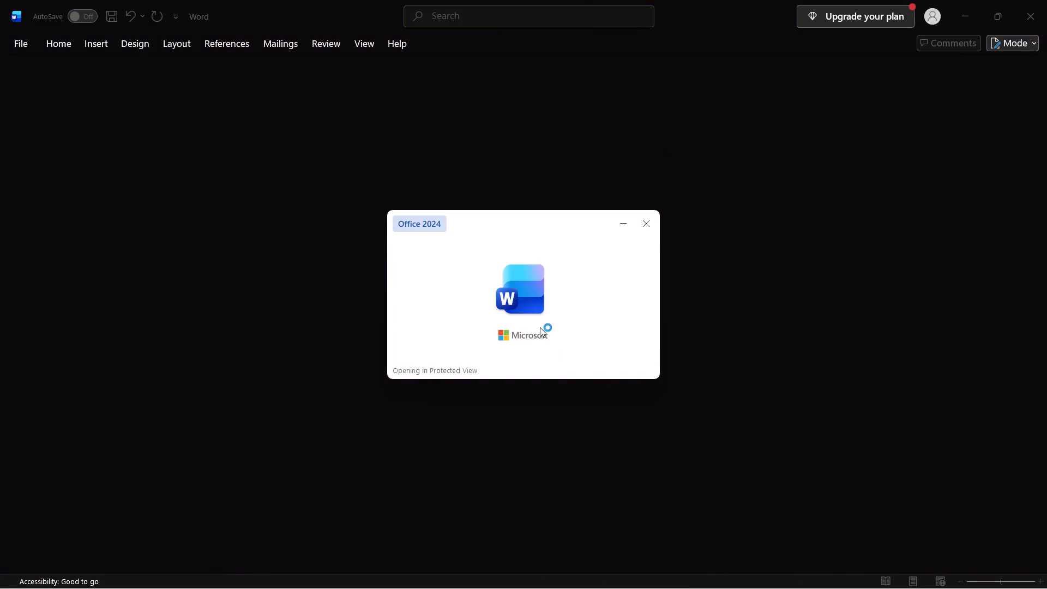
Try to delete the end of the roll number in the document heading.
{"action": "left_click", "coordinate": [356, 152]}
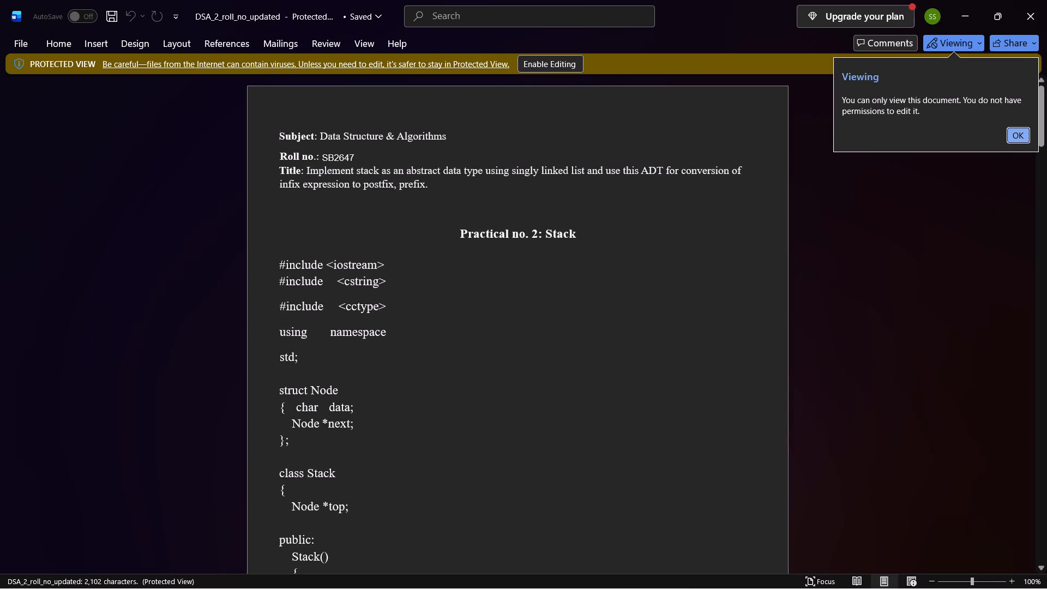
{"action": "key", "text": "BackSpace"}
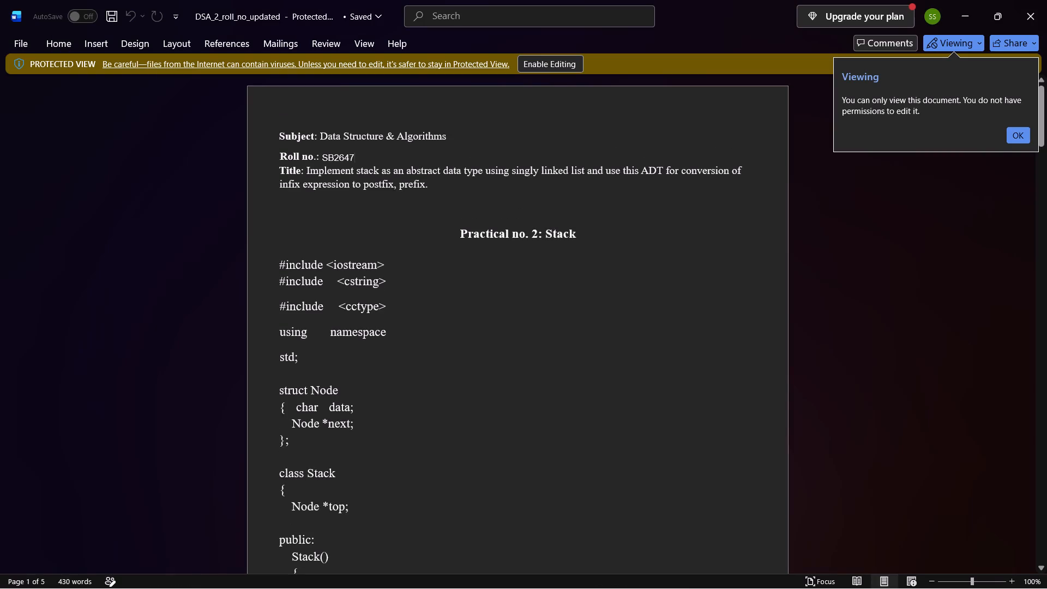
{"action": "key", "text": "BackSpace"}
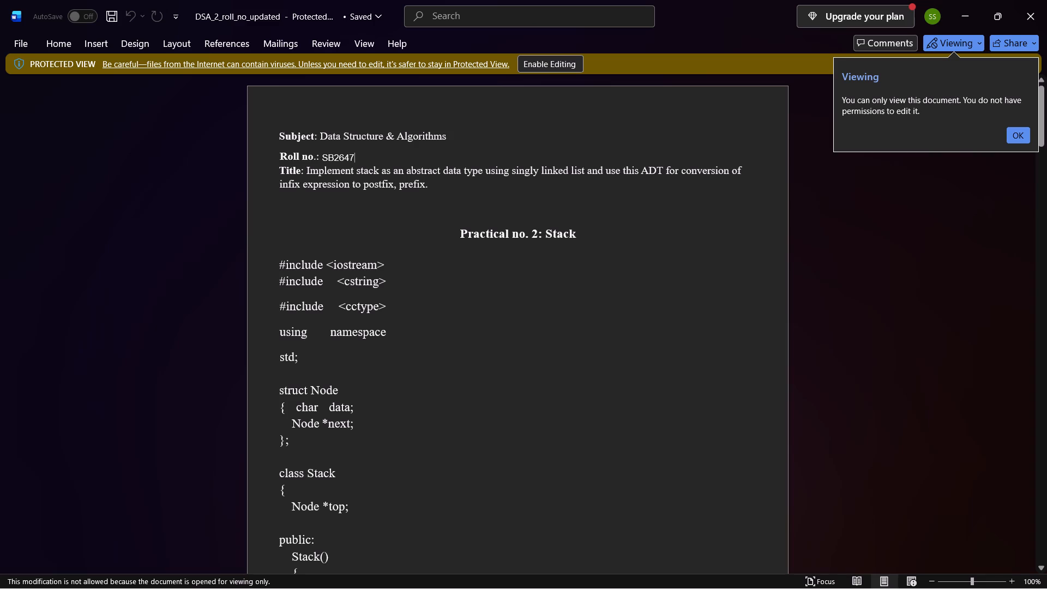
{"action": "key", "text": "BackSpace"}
Enable editing of the protected document and accept the PDF conversion.
{"action": "left_click", "coordinate": [544, 69]}
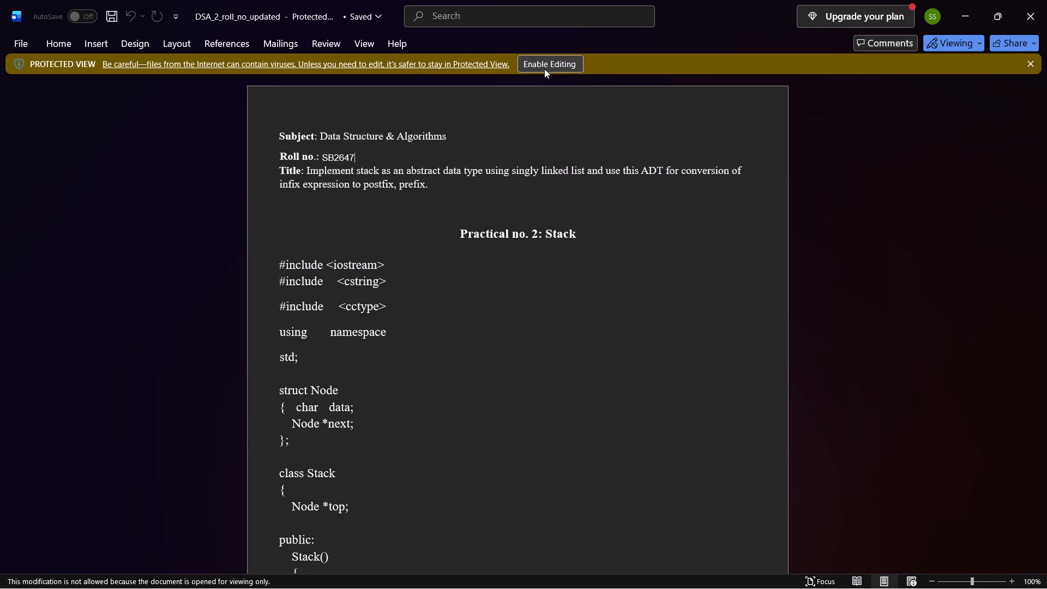
{"action": "left_click", "coordinate": [559, 354]}
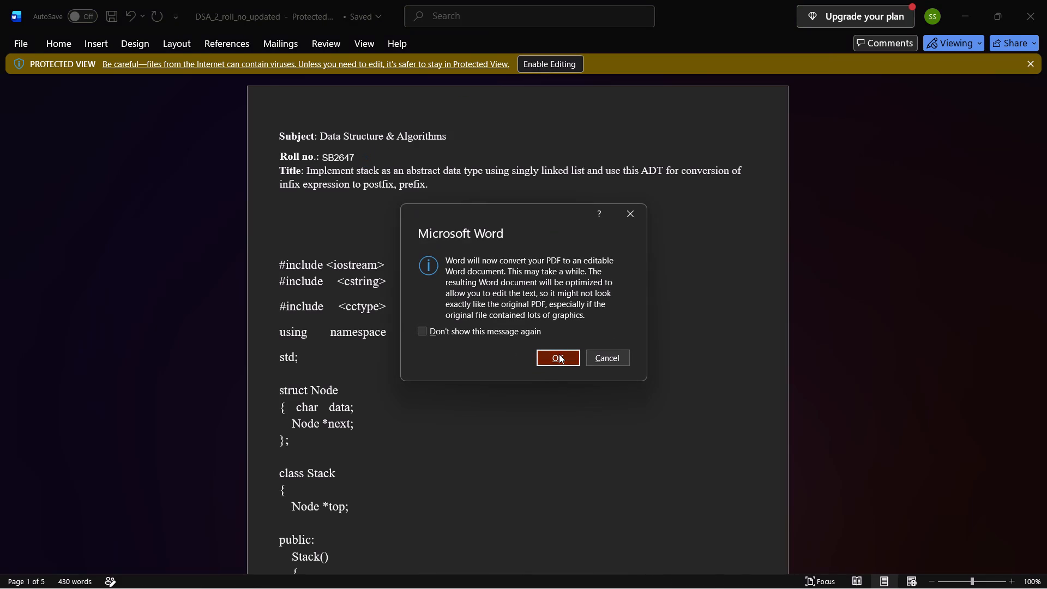
Replace the last two digits of the roll number in the document heading with 37.
{"action": "left_click", "coordinate": [371, 202]}
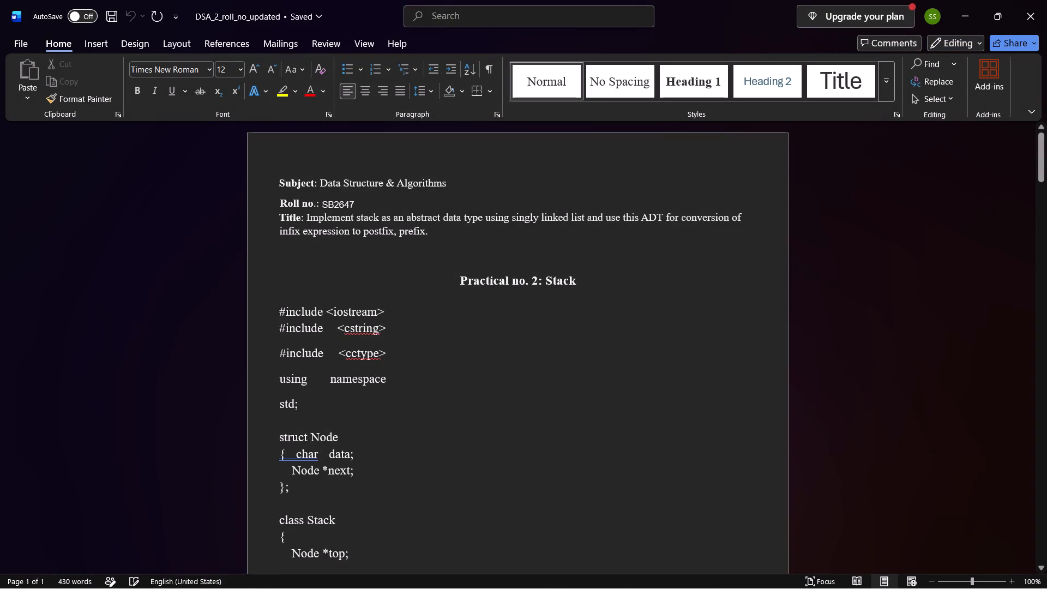
{"action": "key", "text": "BackSpace"}
{"action": "key", "text": "BackSpace"}
{"action": "key", "text": "BackSpace"}
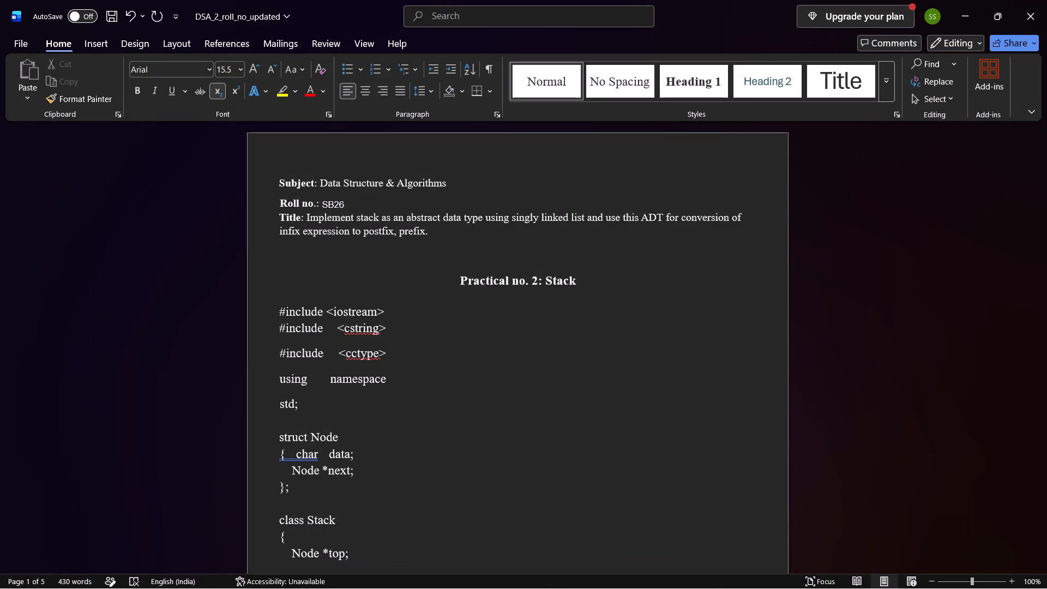
{"action": "key", "text": "Page_Down"}
{"action": "scroll", "coordinate": [371, 202], "scroll_direction": "up", "scroll_amount": 11}
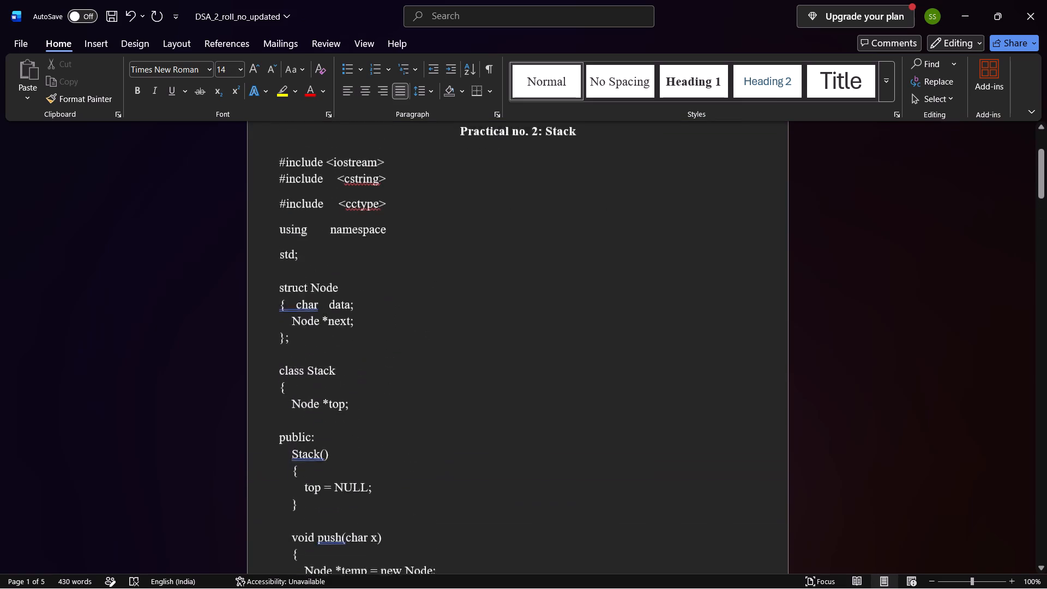
{"action": "scroll", "coordinate": [371, 202], "scroll_direction": "up", "scroll_amount": 12}
{"action": "left_click", "coordinate": [371, 202]}
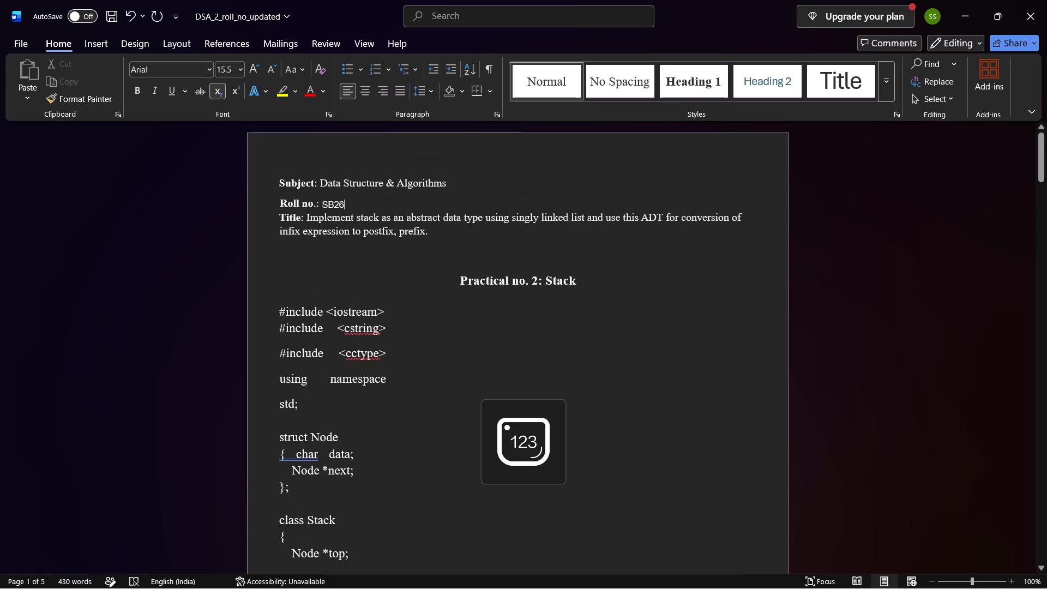
{"action": "key", "text": "3"}
{"action": "key", "text": "7"}
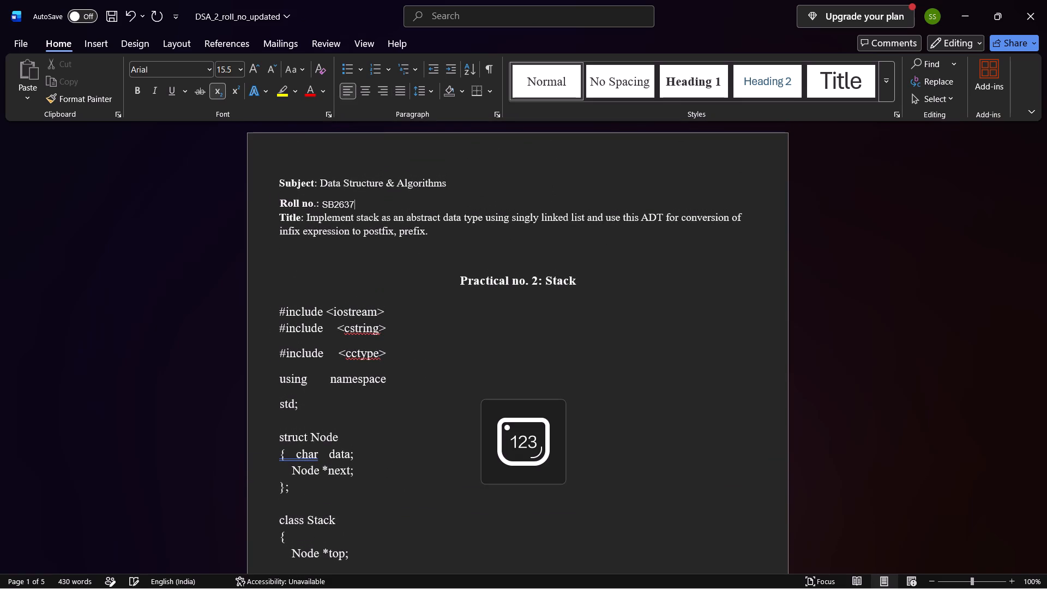
Save the edited file in the Downloads folder as a Word Document named DSA_2_roll_no_updated.
{"action": "scroll", "coordinate": [340, 263], "scroll_direction": "down", "scroll_amount": 4}
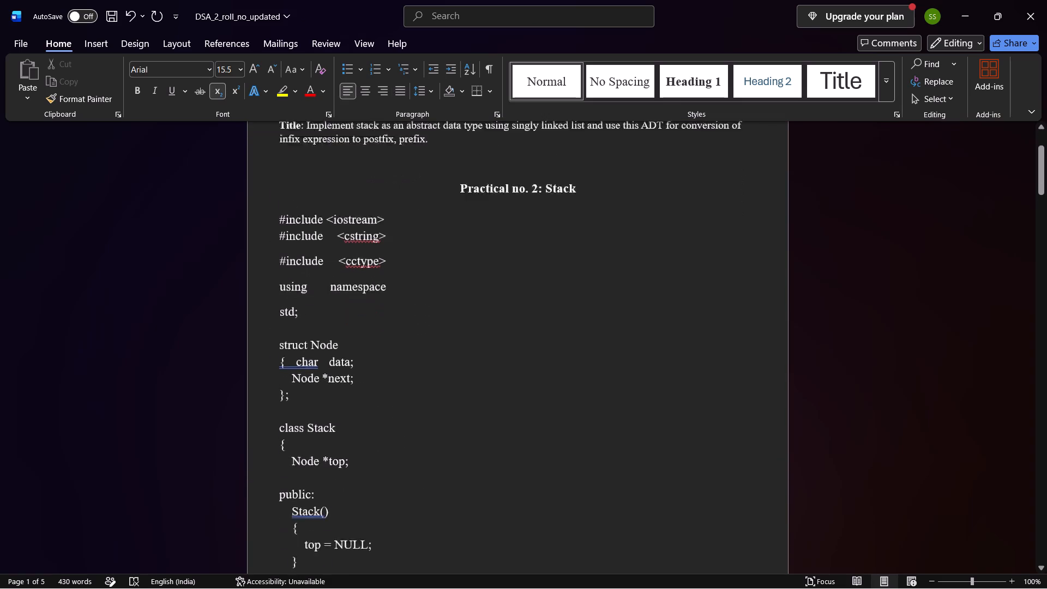
{"action": "left_click", "coordinate": [112, 13]}
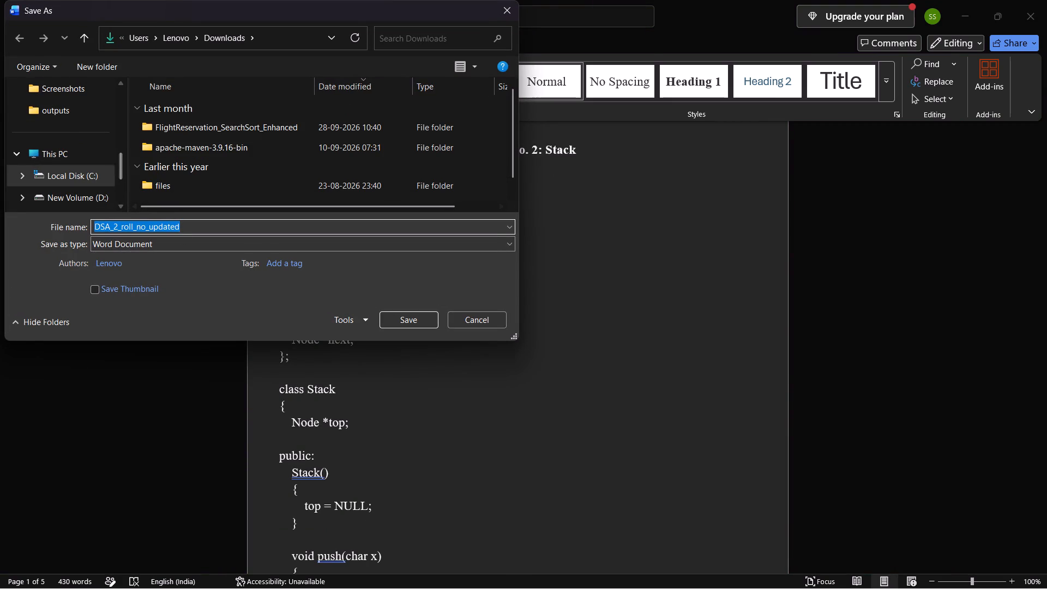
{"action": "left_click", "coordinate": [416, 325]}
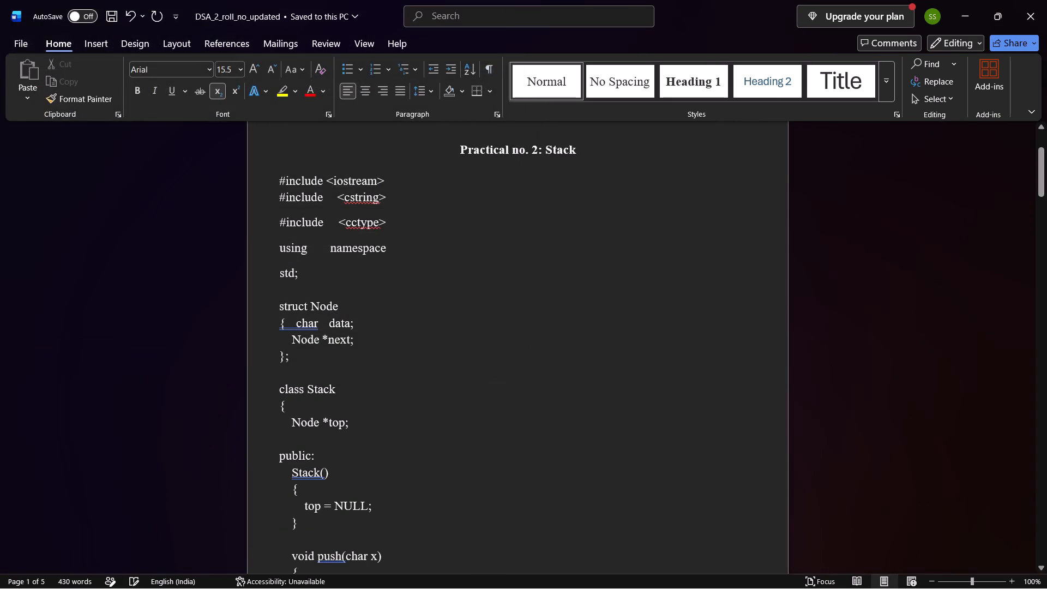
Check the Downloads folder for the saved Word file, and return to the document in Word.
{"action": "left_click", "coordinate": [953, 9]}
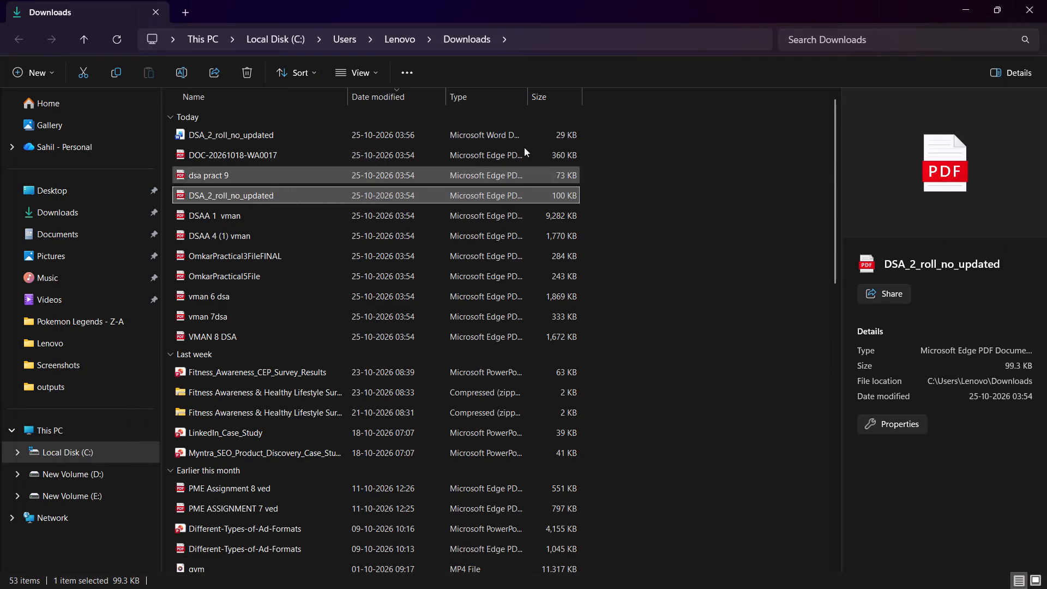
{"action": "left_click", "coordinate": [965, 5]}
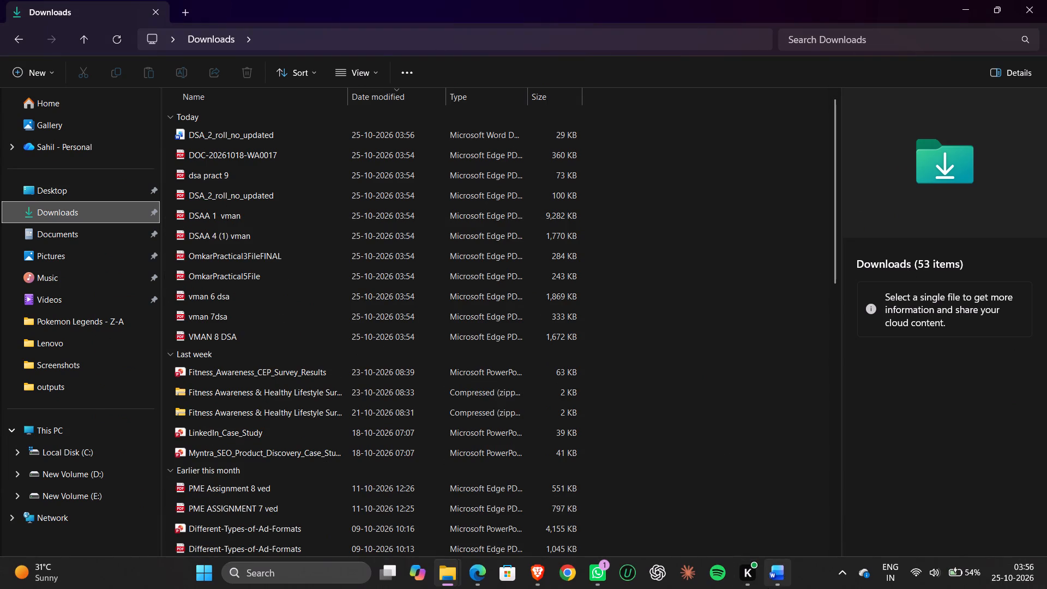
{"action": "left_click", "coordinate": [789, 577]}
Export the document as a PDF over the existing DSA_2_roll_no_updated PDF in Downloads, and close the resulting PDF and Word.
{"action": "left_click", "coordinate": [23, 49]}
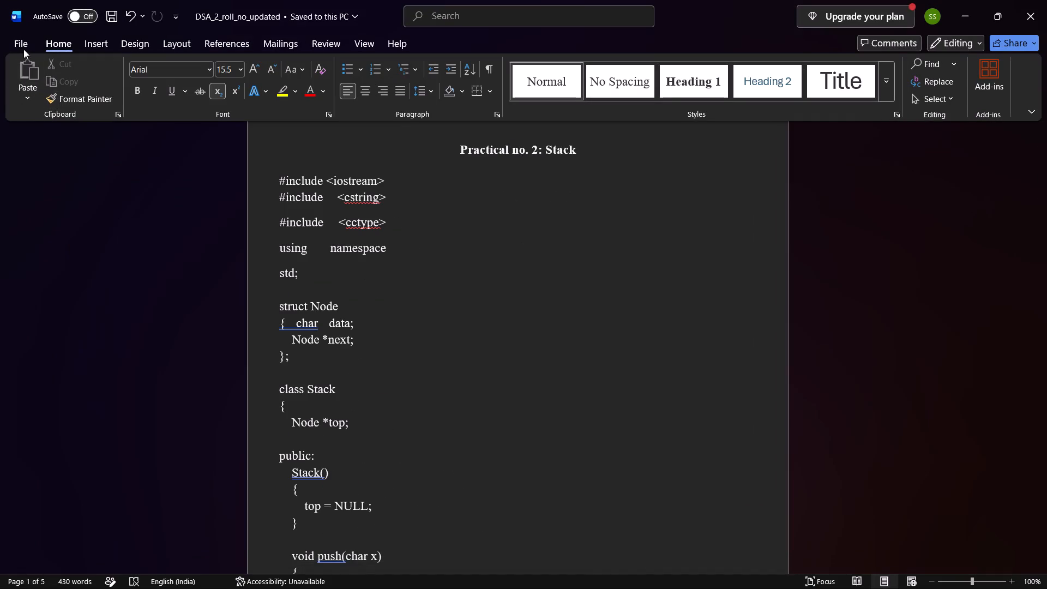
{"action": "left_click", "coordinate": [43, 303]}
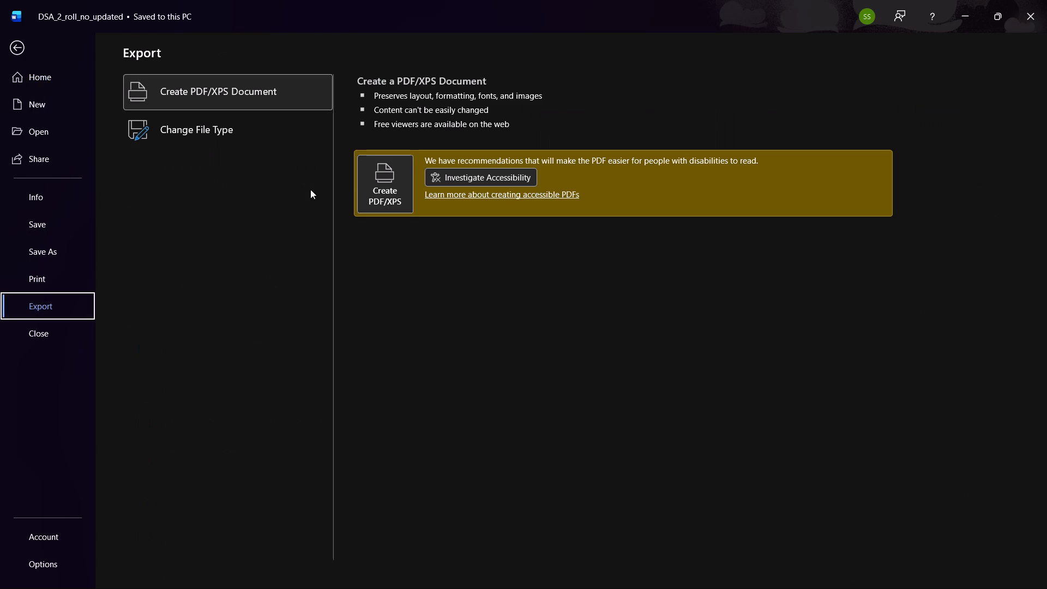
{"action": "left_click", "coordinate": [388, 188]}
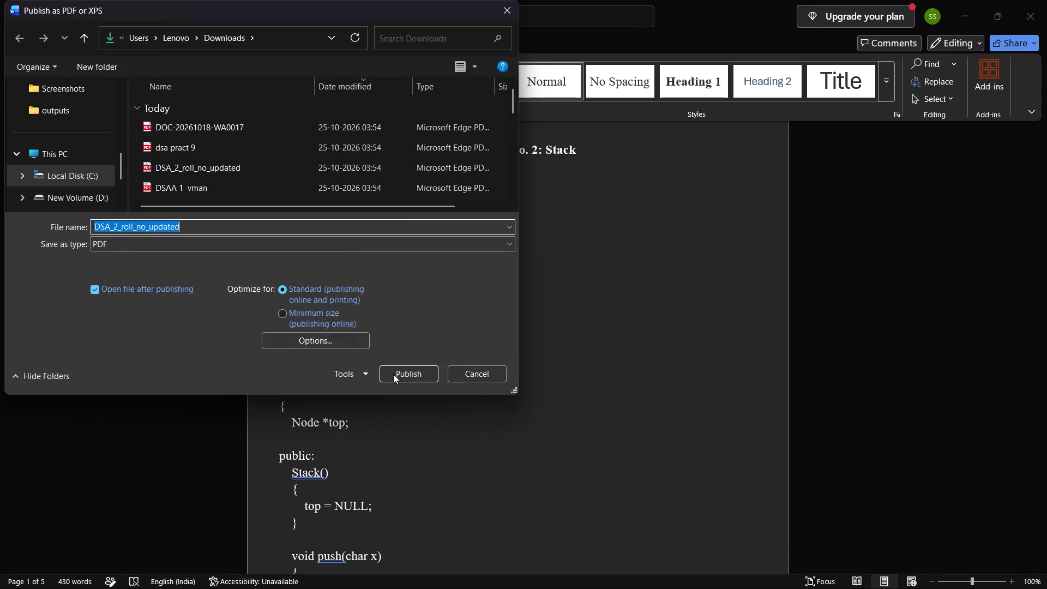
{"action": "left_click", "coordinate": [404, 378]}
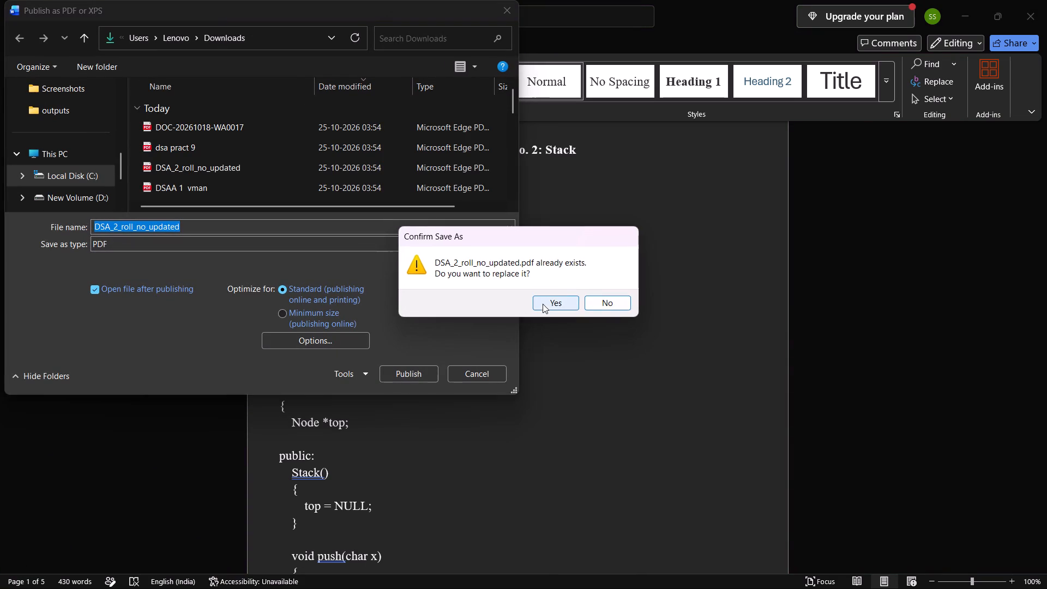
{"action": "left_click", "coordinate": [544, 304]}
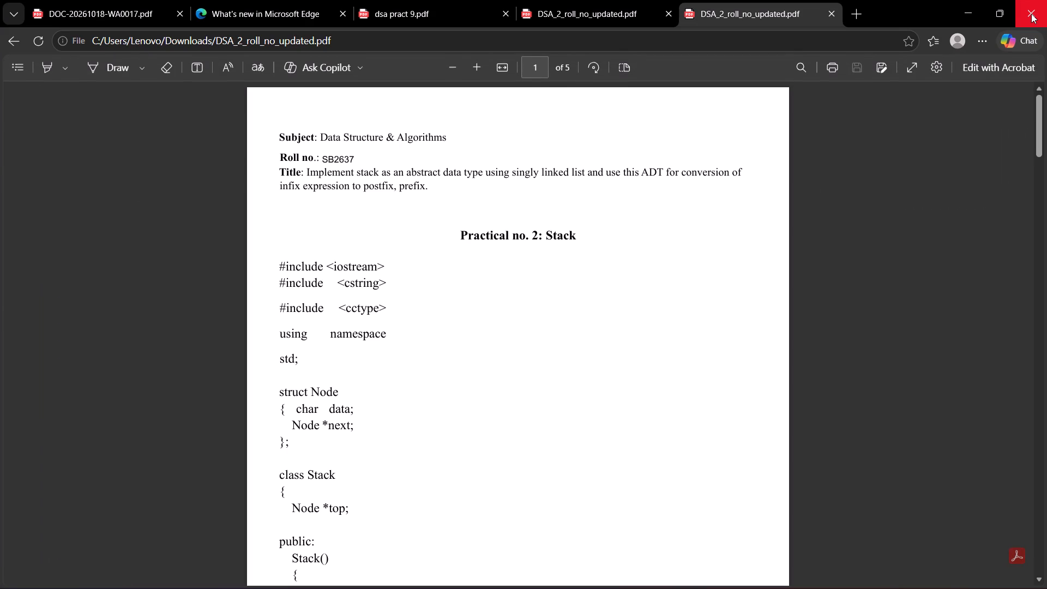
{"action": "left_click", "coordinate": [1031, 14]}
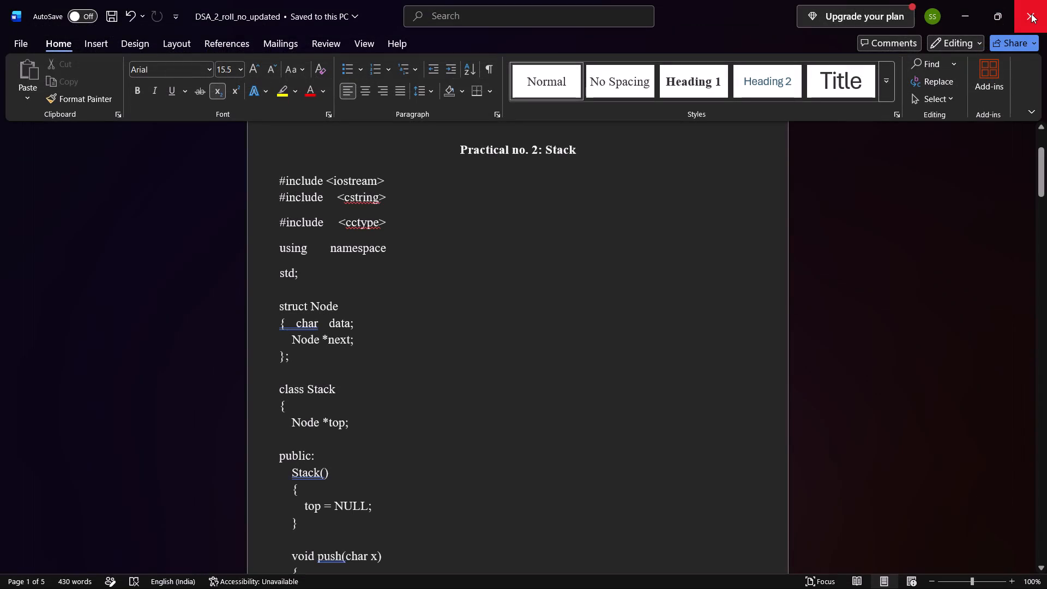
{"action": "left_click", "coordinate": [1031, 14]}
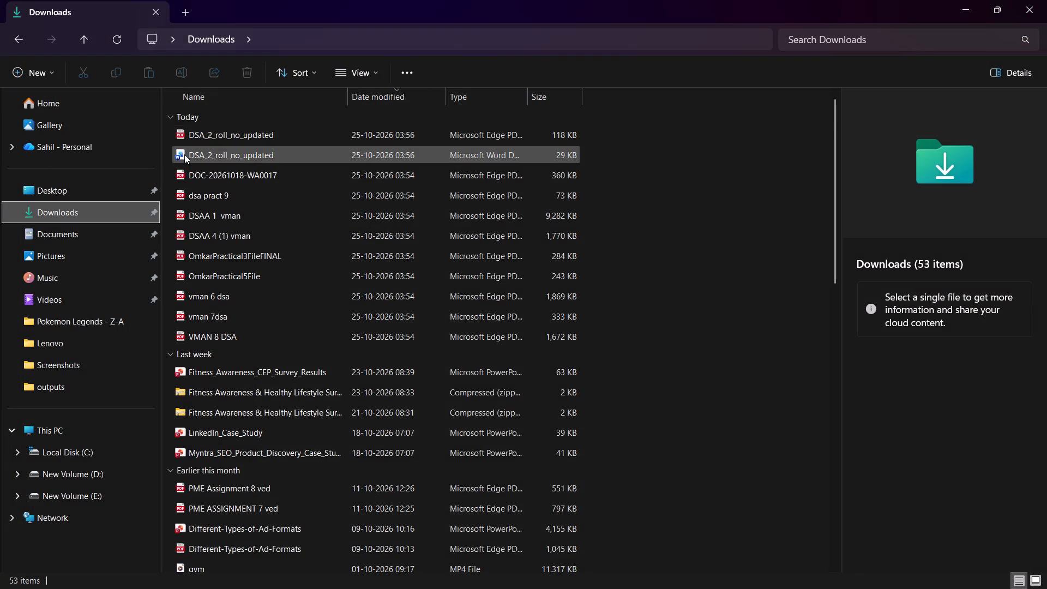
Delete the DSA_2_roll_no_updated Word document from the Downloads folder.
{"action": "left_click", "coordinate": [202, 155]}
{"action": "left_click", "coordinate": [256, 74]}
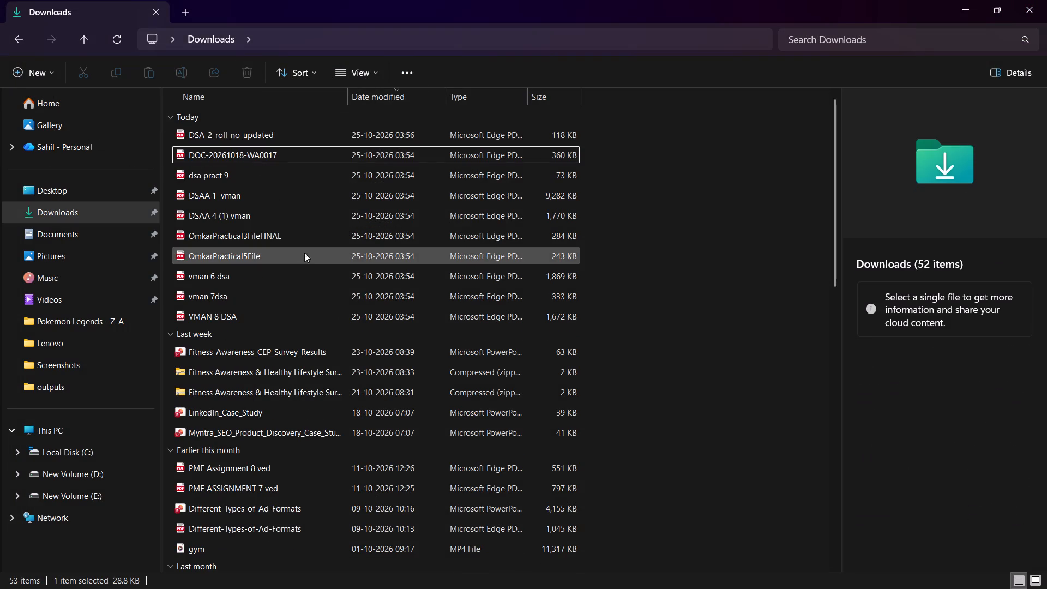
Open the DSAA 1 vman PDF to check the roll number in its heading, and close it.
{"action": "left_click", "coordinate": [273, 137]}
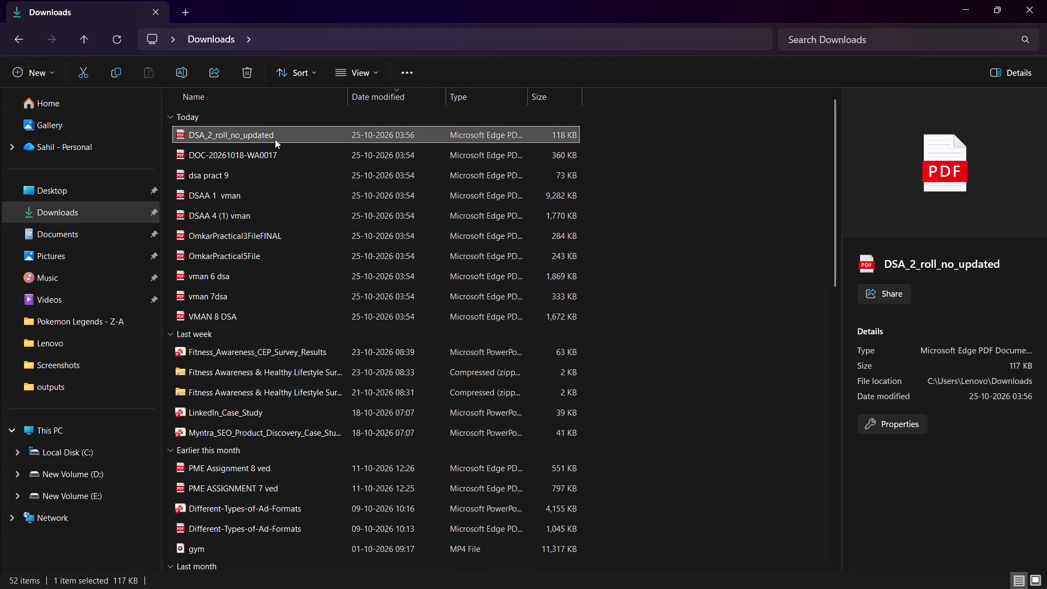
{"action": "left_click", "coordinate": [261, 158]}
{"action": "left_click", "coordinate": [249, 175]}
{"action": "double_click", "coordinate": [243, 194]}
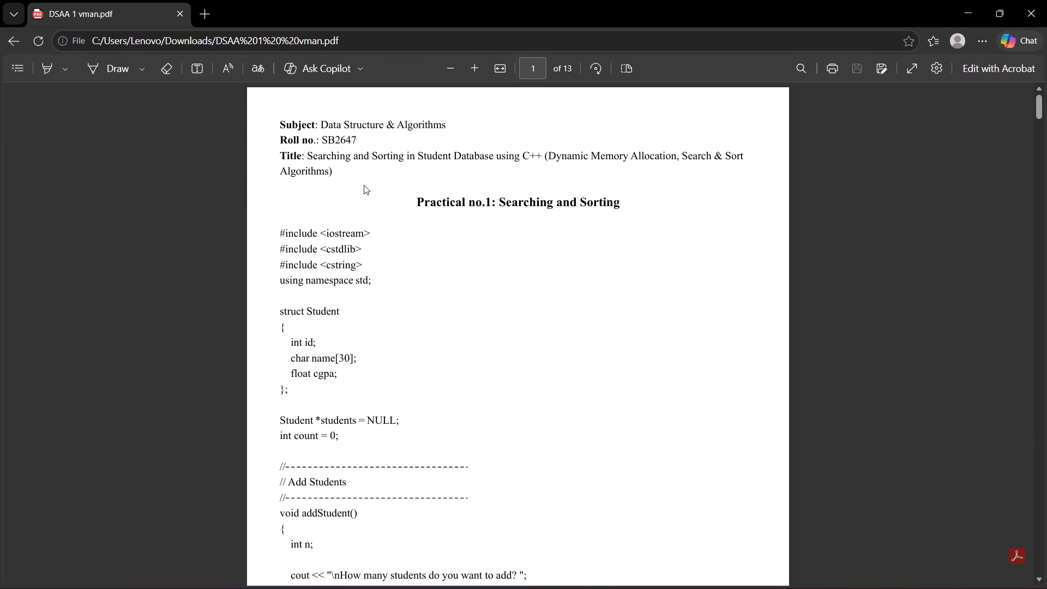
{"action": "left_click", "coordinate": [1040, 7]}
Open the DSAA 1 vman PDF in Word just once, enable editing, and accept the PDF conversion.
{"action": "right_click", "coordinate": [209, 198]}
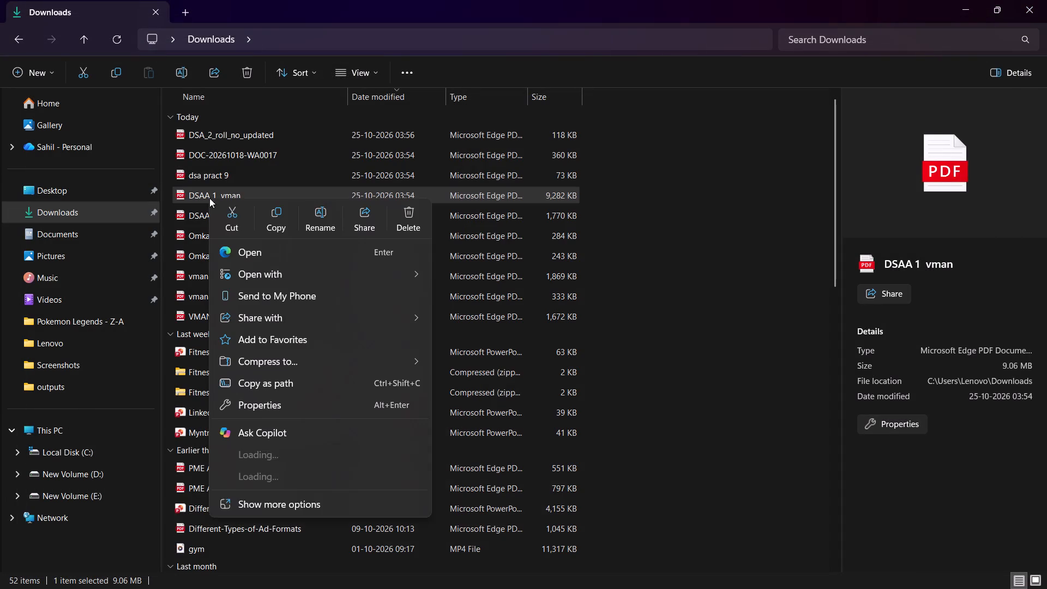
{"action": "left_click", "coordinate": [270, 276]}
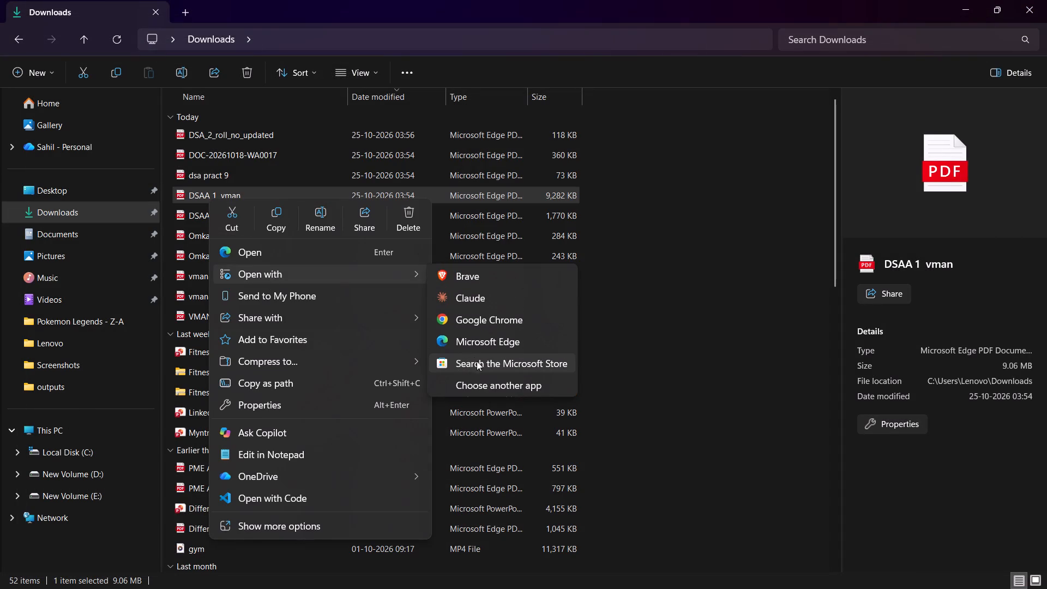
{"action": "left_click", "coordinate": [482, 384]}
{"action": "scroll", "coordinate": [458, 374], "scroll_direction": "down", "scroll_amount": 2}
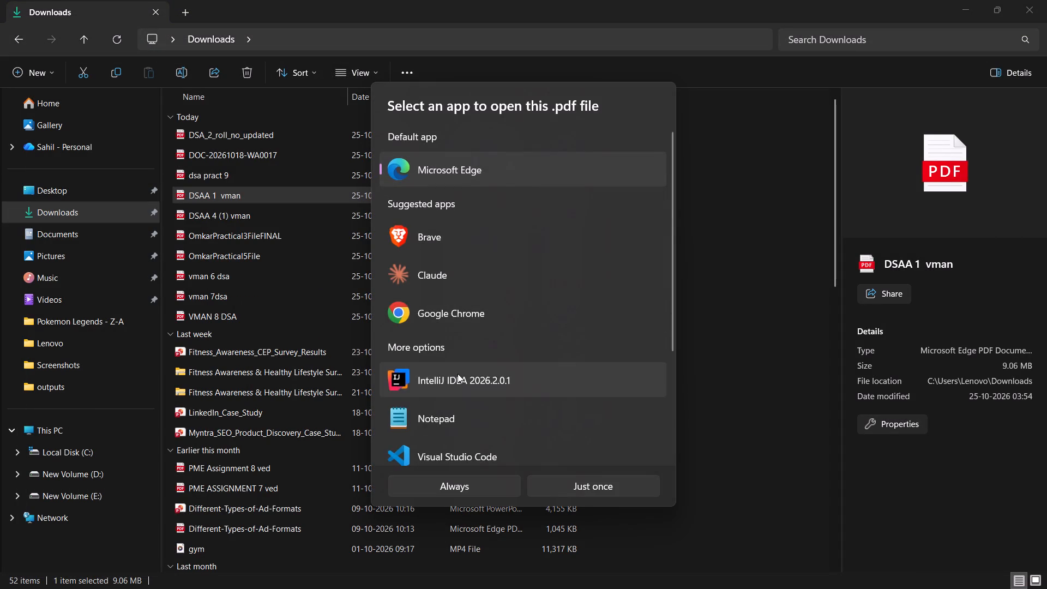
{"action": "scroll", "coordinate": [458, 374], "scroll_direction": "down", "scroll_amount": 3}
{"action": "left_click", "coordinate": [456, 372]}
{"action": "left_click", "coordinate": [564, 485]}
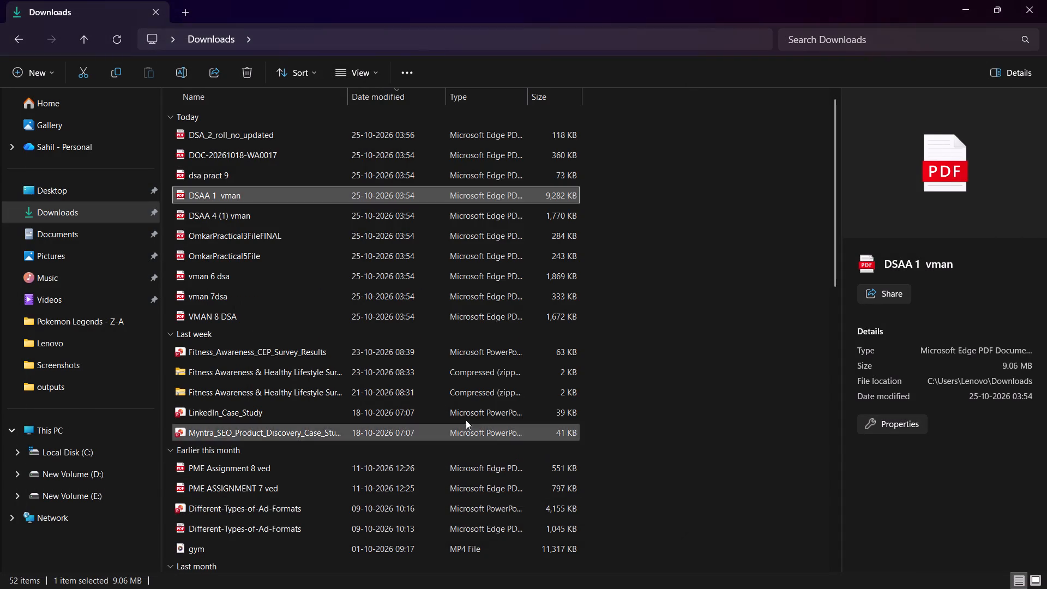
{"action": "left_click", "coordinate": [553, 360]}
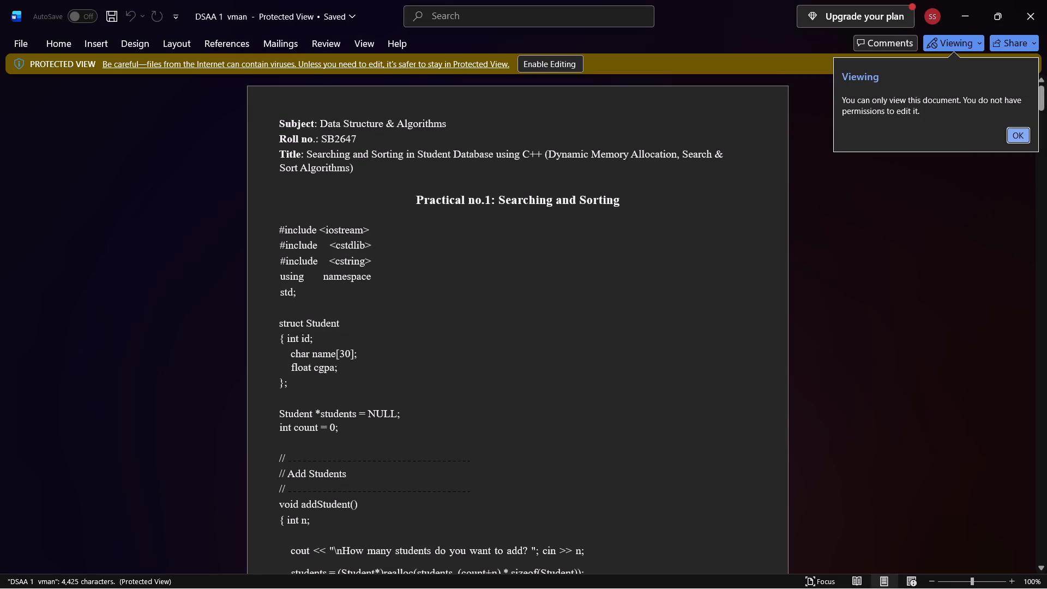
{"action": "left_click", "coordinate": [543, 64]}
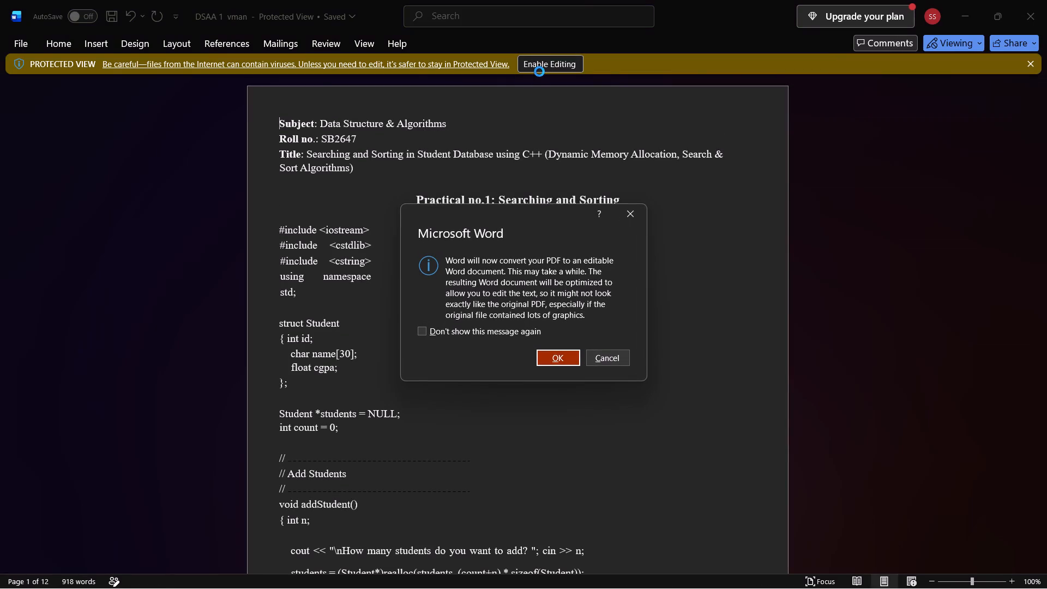
{"action": "left_click", "coordinate": [555, 359]}
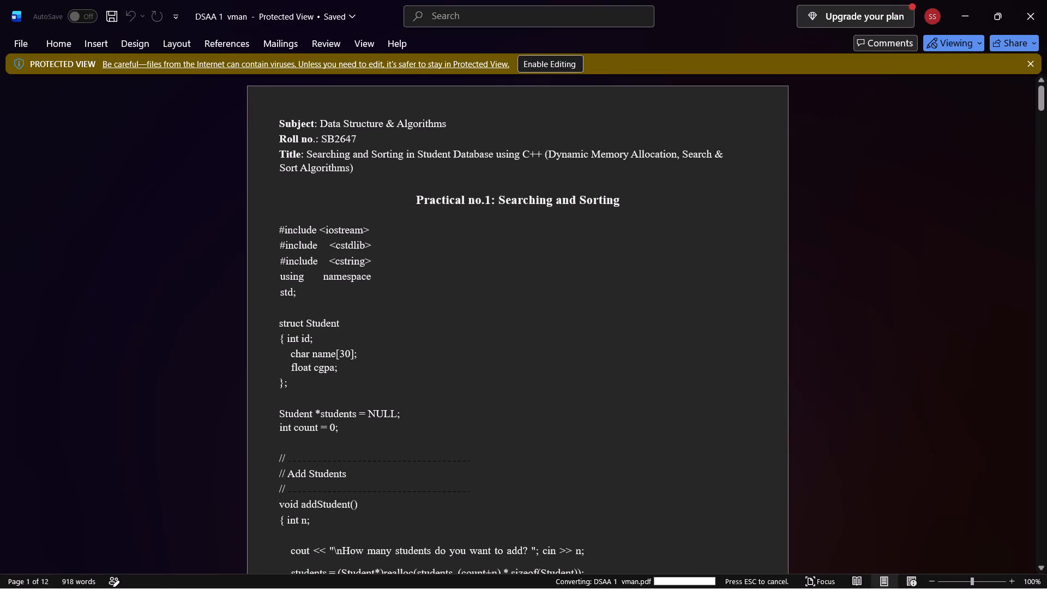
Replace the last two digits of the roll number in the Practical 1 heading with 37.
{"action": "left_click", "coordinate": [383, 137]}
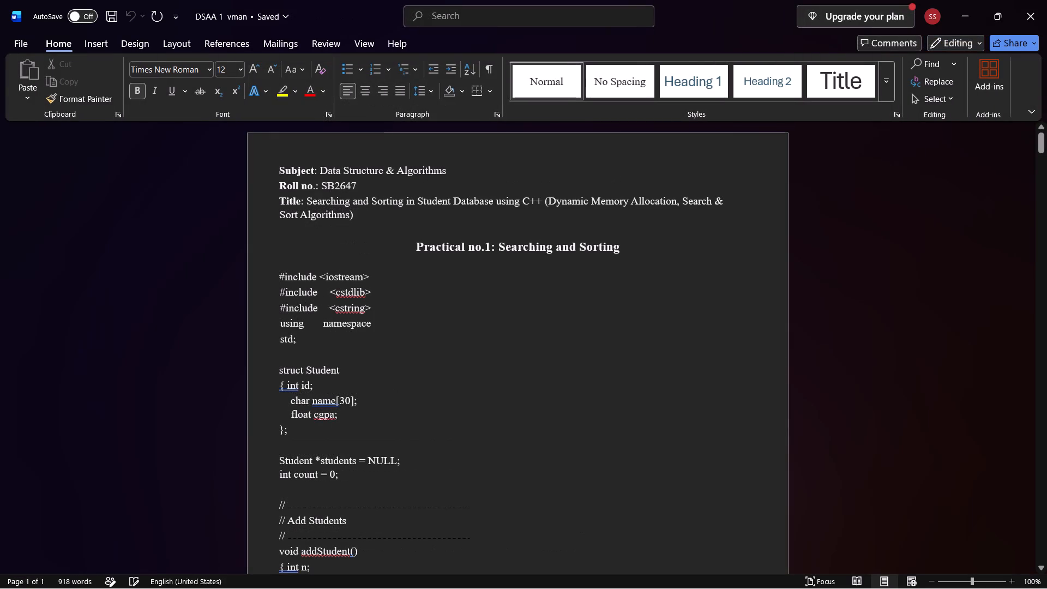
{"action": "left_click", "coordinate": [358, 186]}
{"action": "key", "text": "BackSpace"}
{"action": "key", "text": "BackSpace"}
{"action": "key", "text": "BackSpace"}
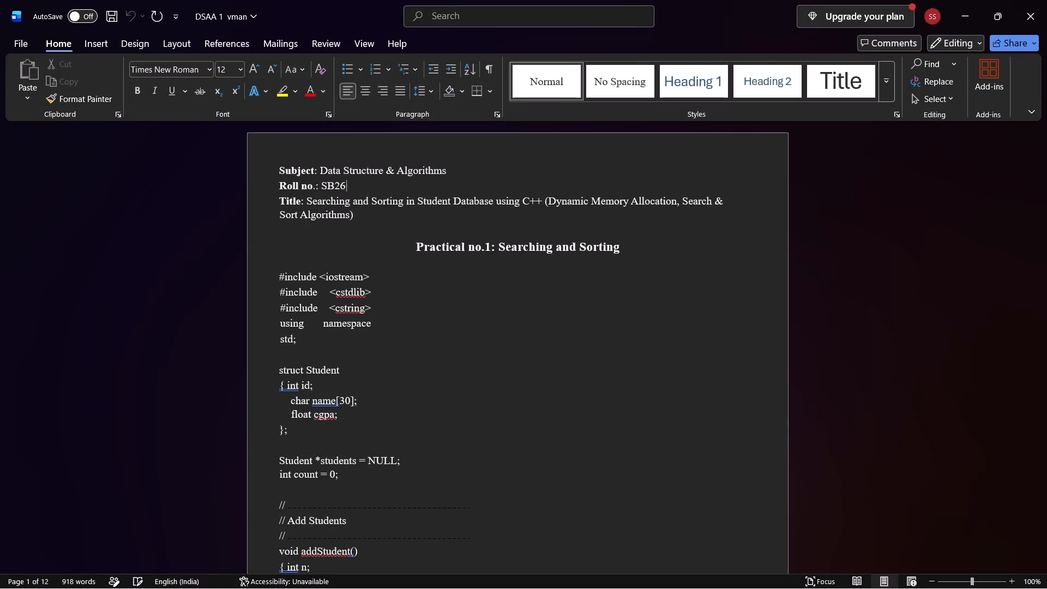
{"action": "type", "text": "37"}
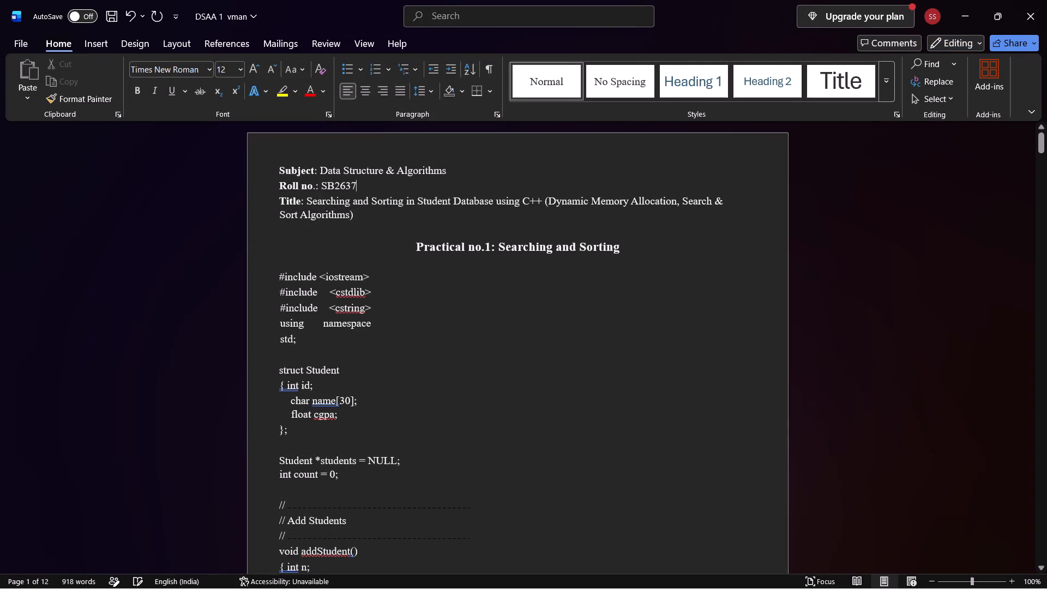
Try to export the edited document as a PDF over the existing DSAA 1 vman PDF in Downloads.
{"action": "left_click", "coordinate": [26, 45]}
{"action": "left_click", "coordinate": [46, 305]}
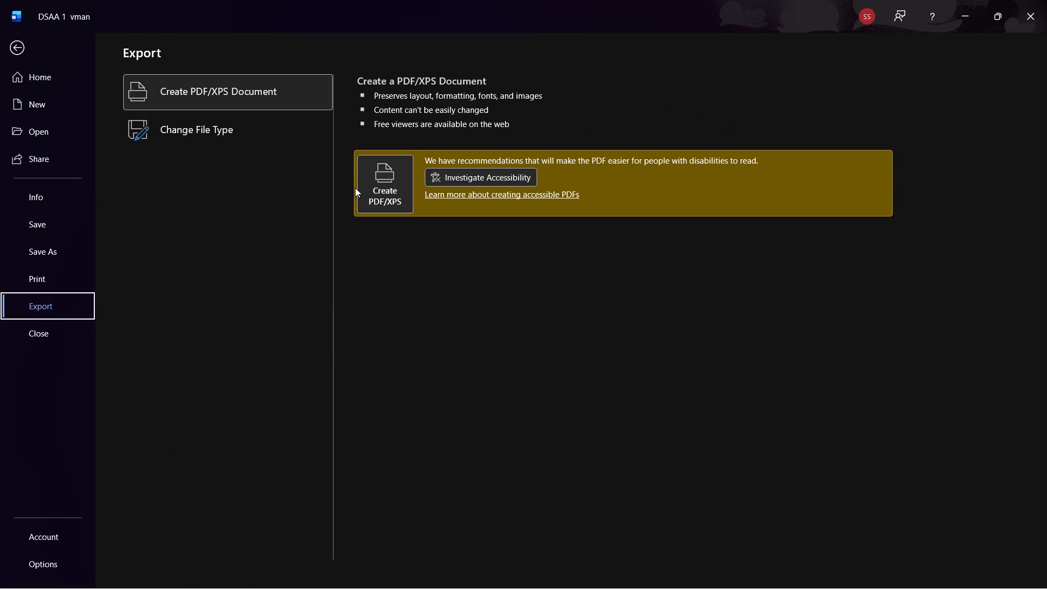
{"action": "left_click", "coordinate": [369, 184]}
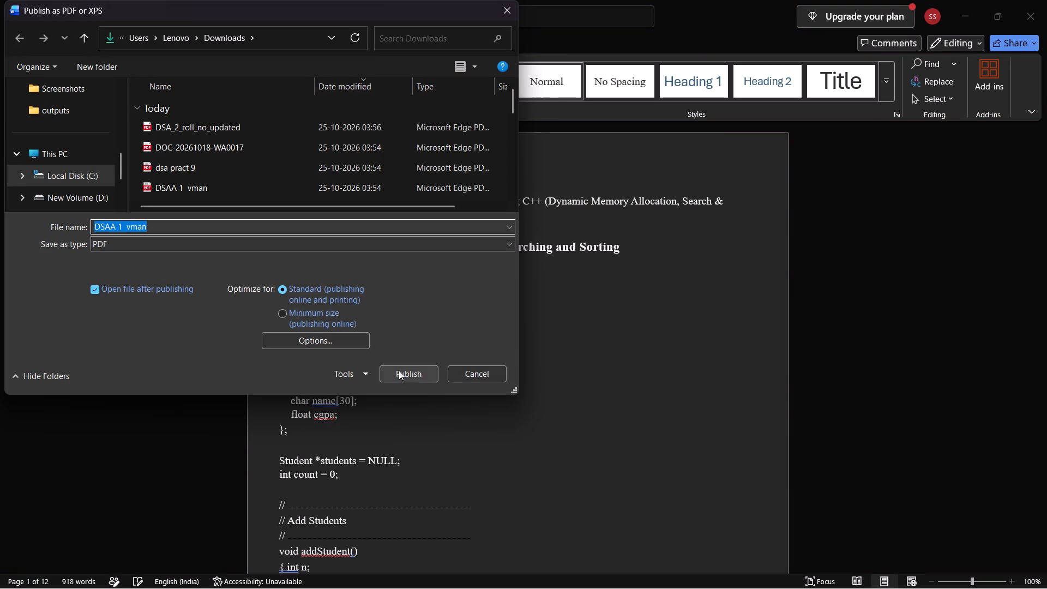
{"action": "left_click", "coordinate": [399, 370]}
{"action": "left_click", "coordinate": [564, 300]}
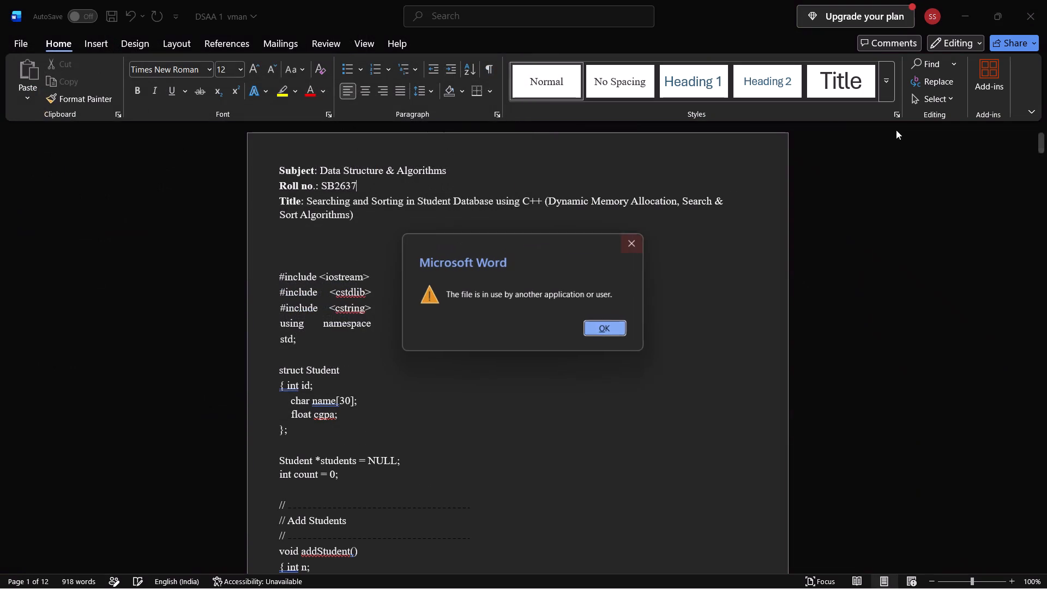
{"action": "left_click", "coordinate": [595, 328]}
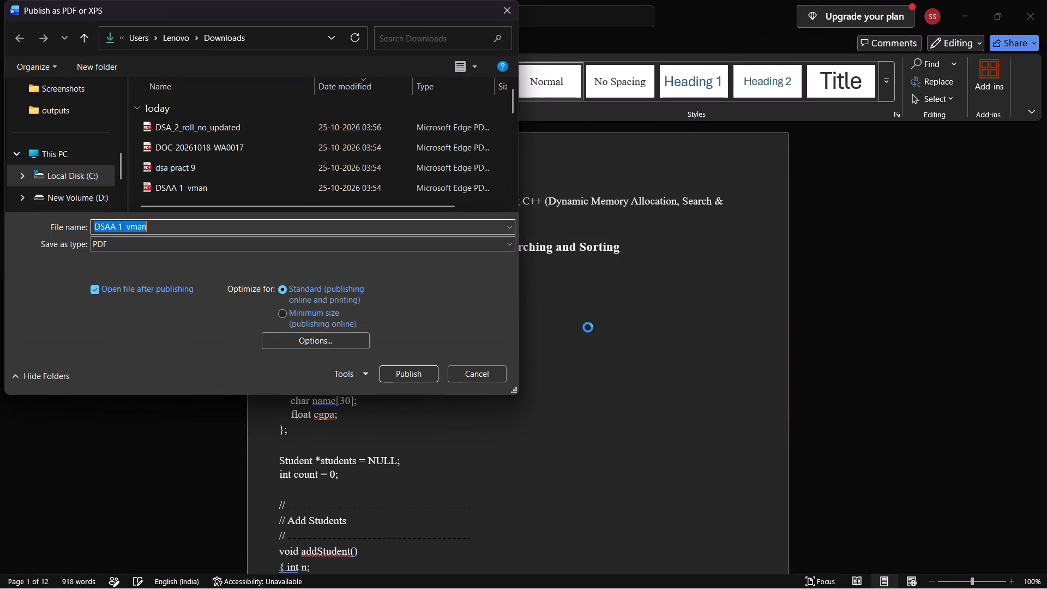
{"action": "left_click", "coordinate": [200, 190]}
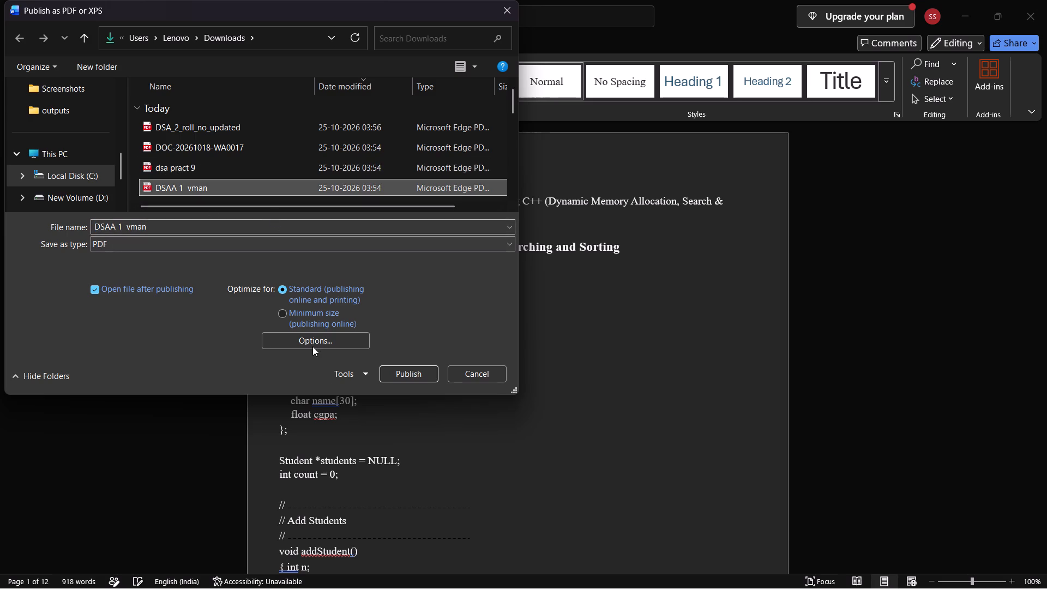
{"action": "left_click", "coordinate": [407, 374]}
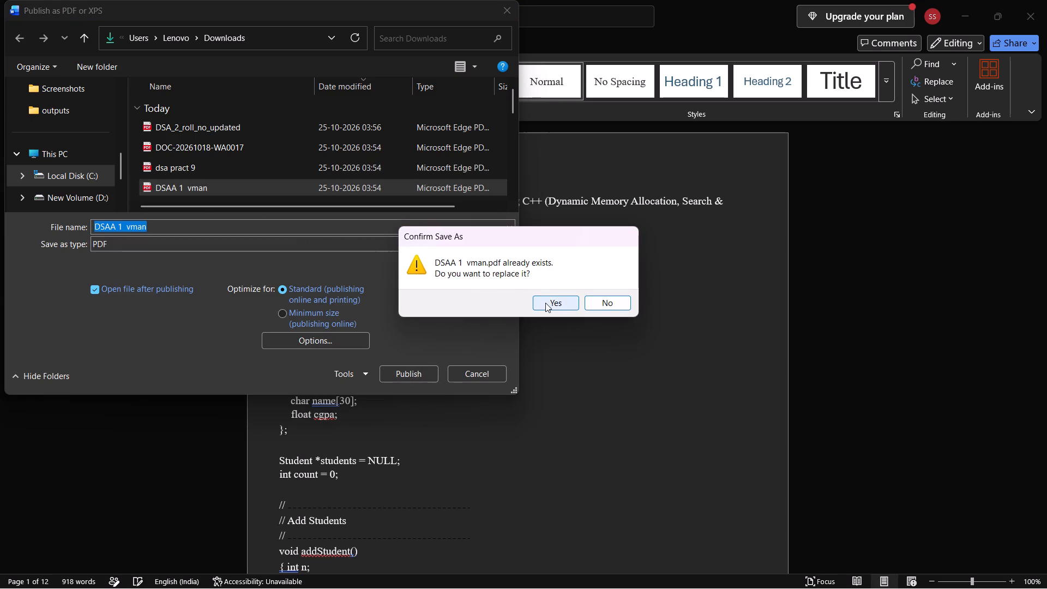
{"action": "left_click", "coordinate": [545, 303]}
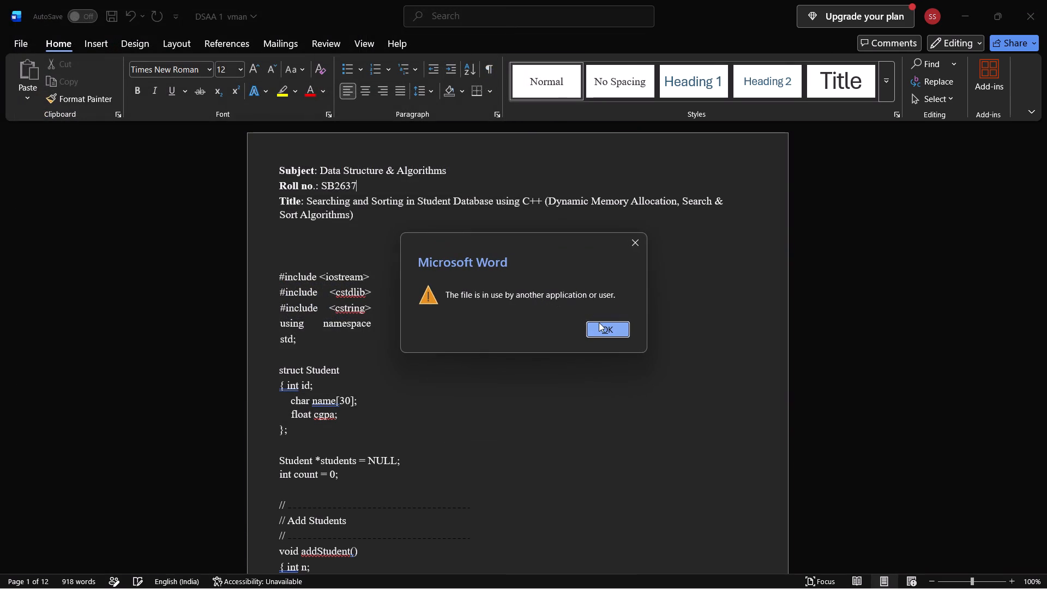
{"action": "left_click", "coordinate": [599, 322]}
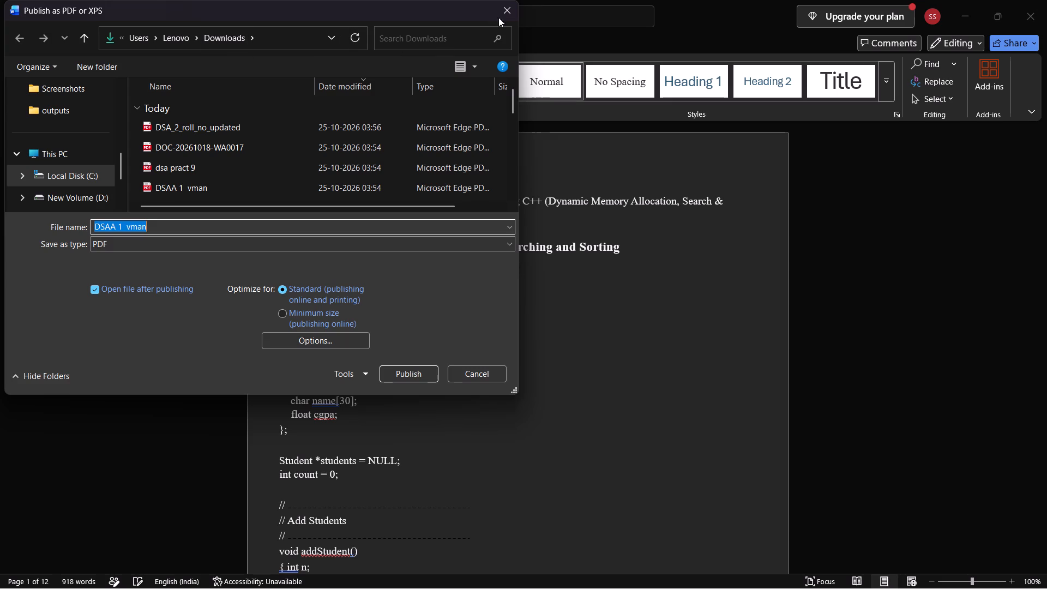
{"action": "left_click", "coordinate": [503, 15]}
Save the edited document as a Word file named DSAA 1 vman in the Downloads folder.
{"action": "left_click", "coordinate": [119, 12]}
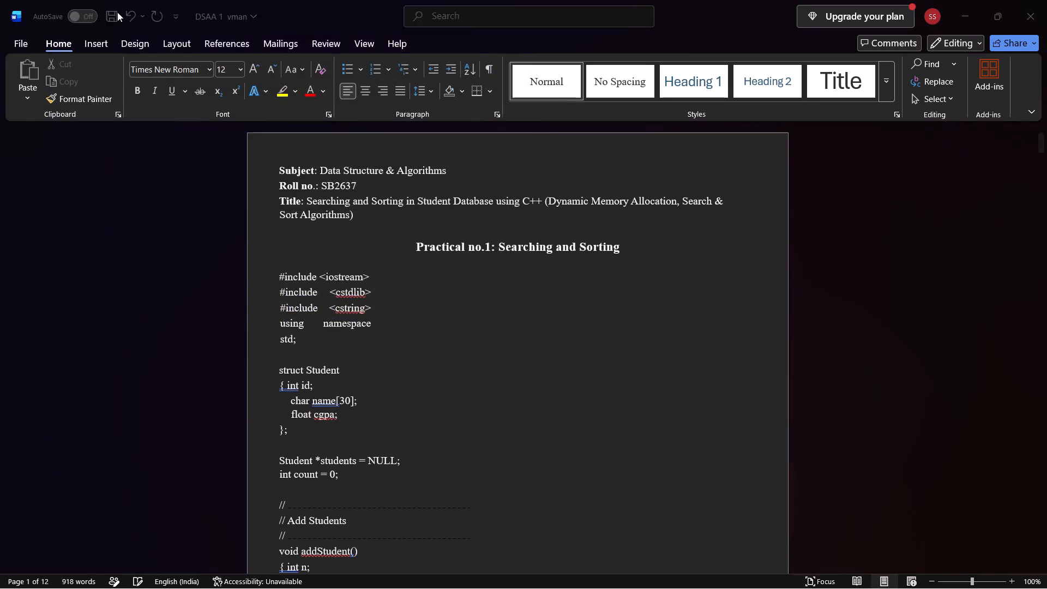
{"action": "left_click", "coordinate": [400, 317]}
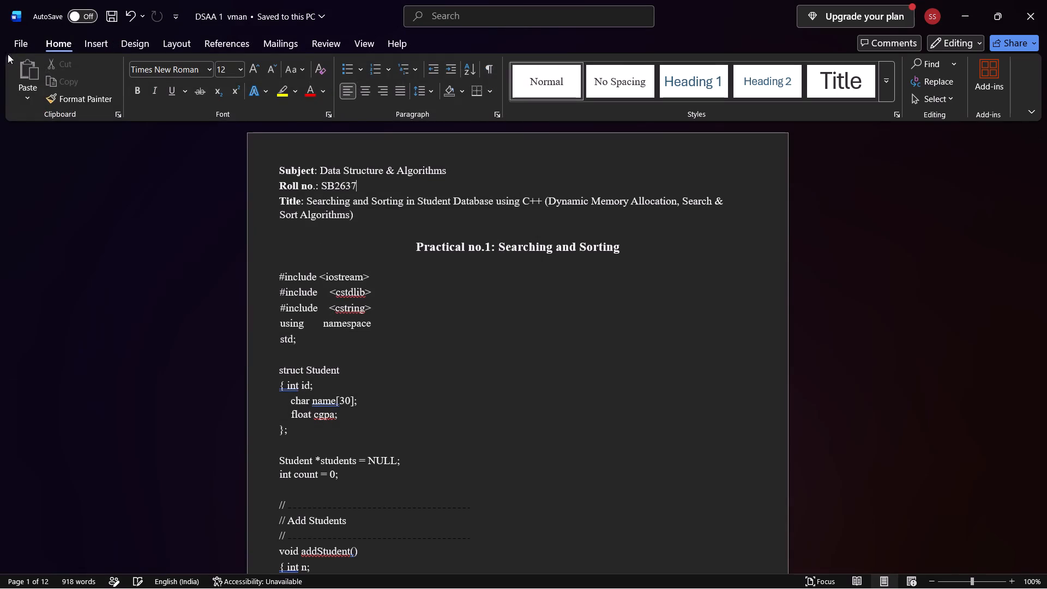
Export the saved document as a PDF over the existing DSAA 1 vman PDF, and close the resulting PDF and Word.
{"action": "left_click", "coordinate": [22, 49]}
{"action": "left_click", "coordinate": [40, 309]}
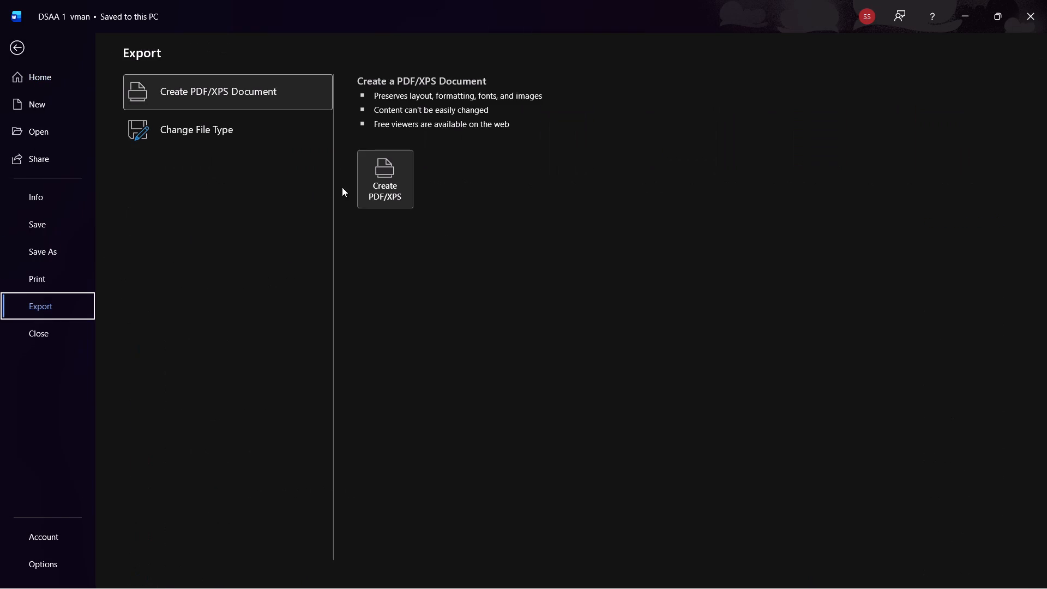
{"action": "left_click", "coordinate": [400, 173]}
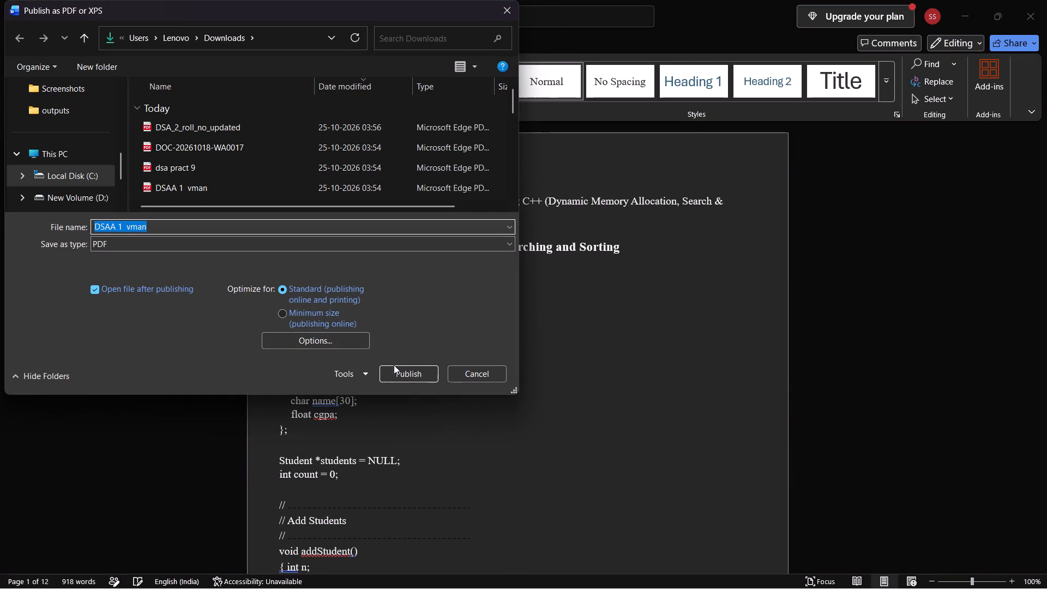
{"action": "left_click", "coordinate": [407, 379]}
{"action": "left_click", "coordinate": [565, 304]}
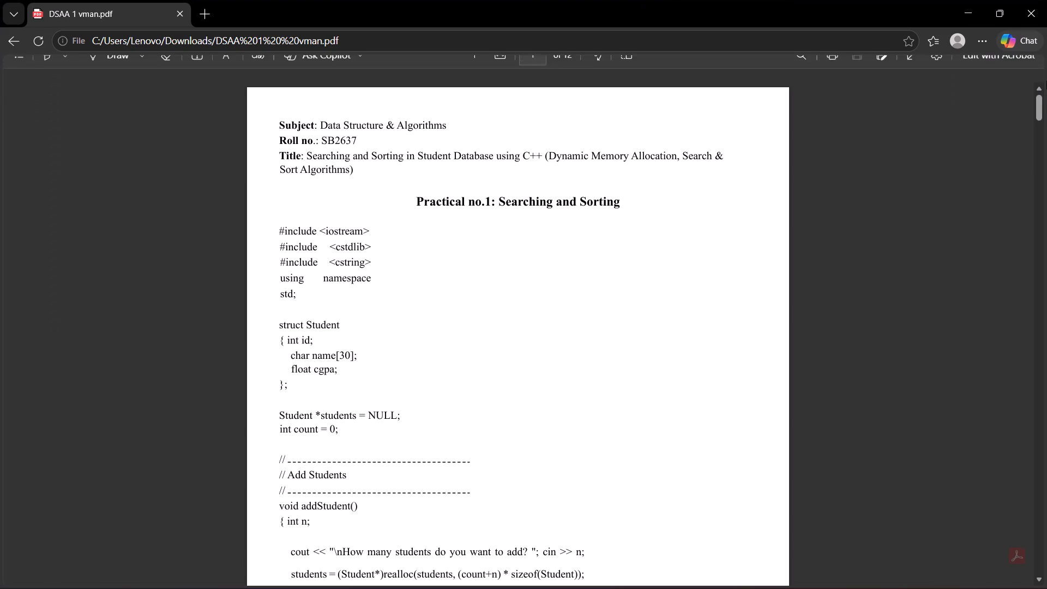
{"action": "left_click", "coordinate": [1035, 21]}
{"action": "left_click", "coordinate": [1035, 21]}
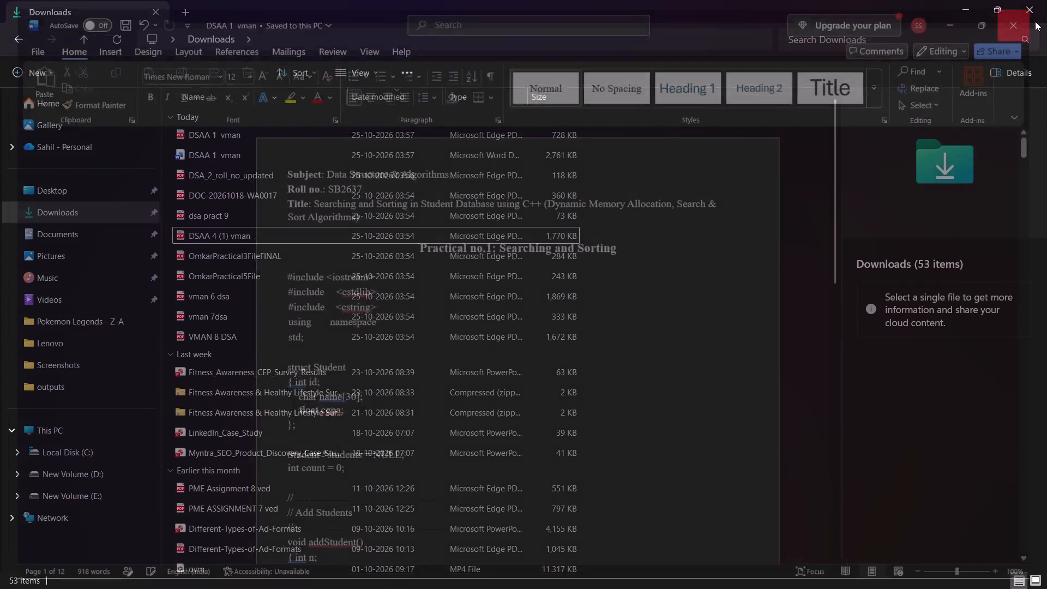
Delete the intermediate DSAA 1 vman Word document from the Downloads folder.
{"action": "left_click", "coordinate": [377, 161]}
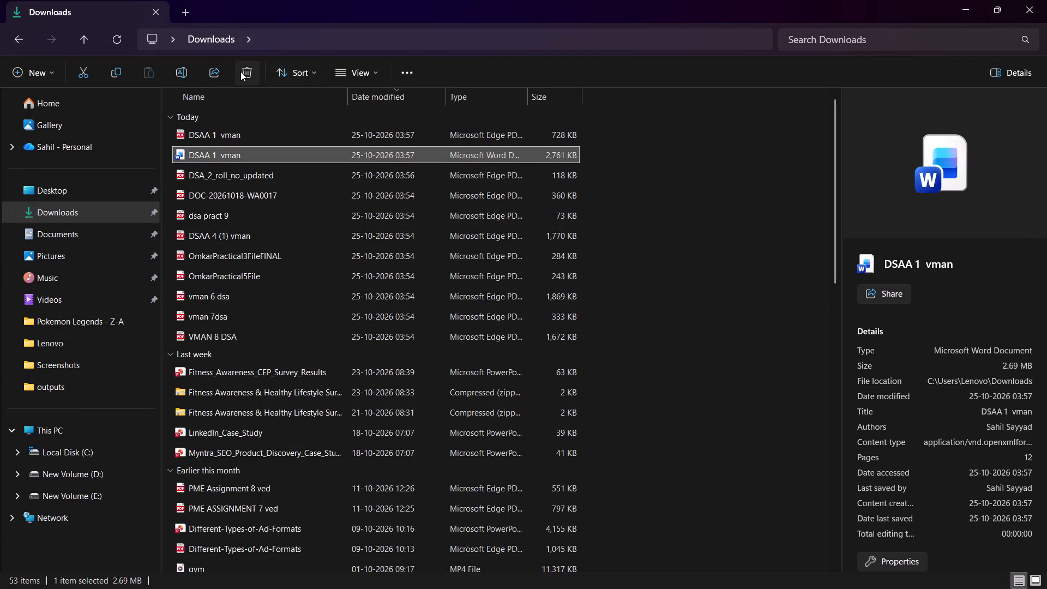
{"action": "left_click", "coordinate": [240, 71]}
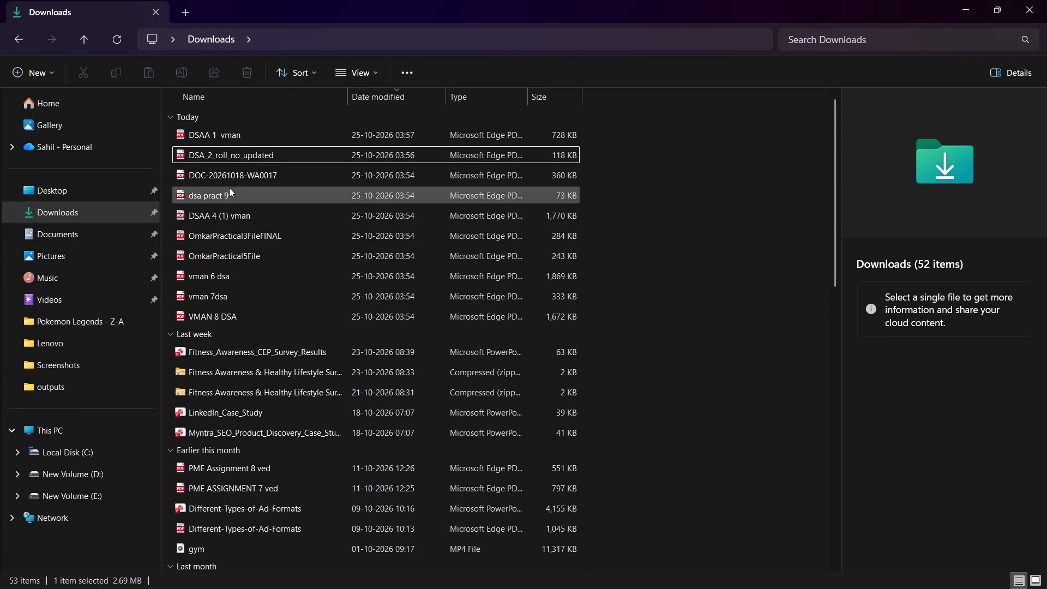
Check the DSAA 4 (1) vman PDF, close it, and open it in Word just once as an editable document.
{"action": "left_click", "coordinate": [229, 188]}
{"action": "double_click", "coordinate": [237, 217]}
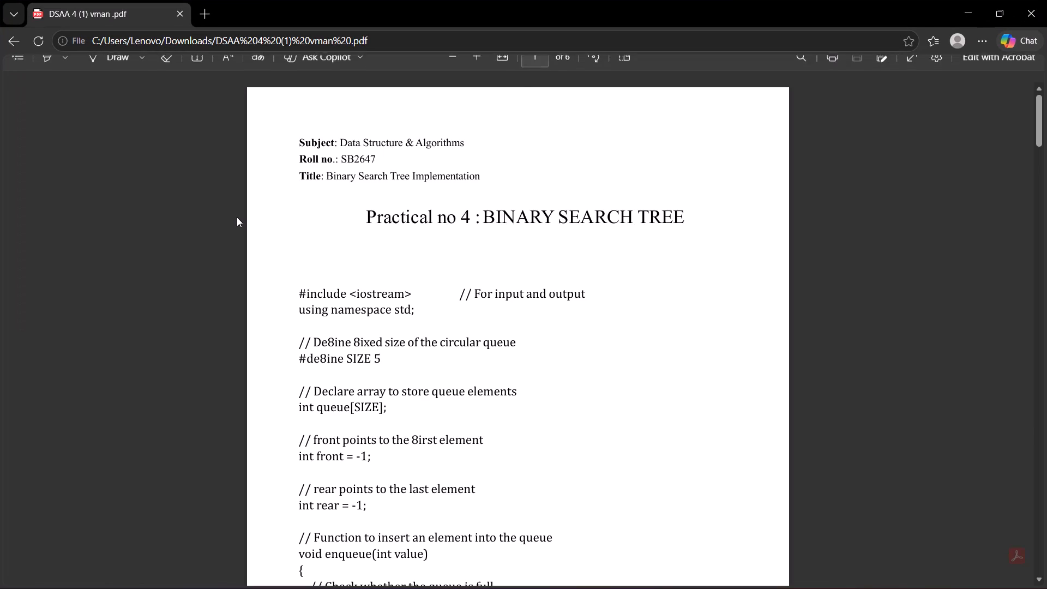
{"action": "left_click", "coordinate": [1034, 13]}
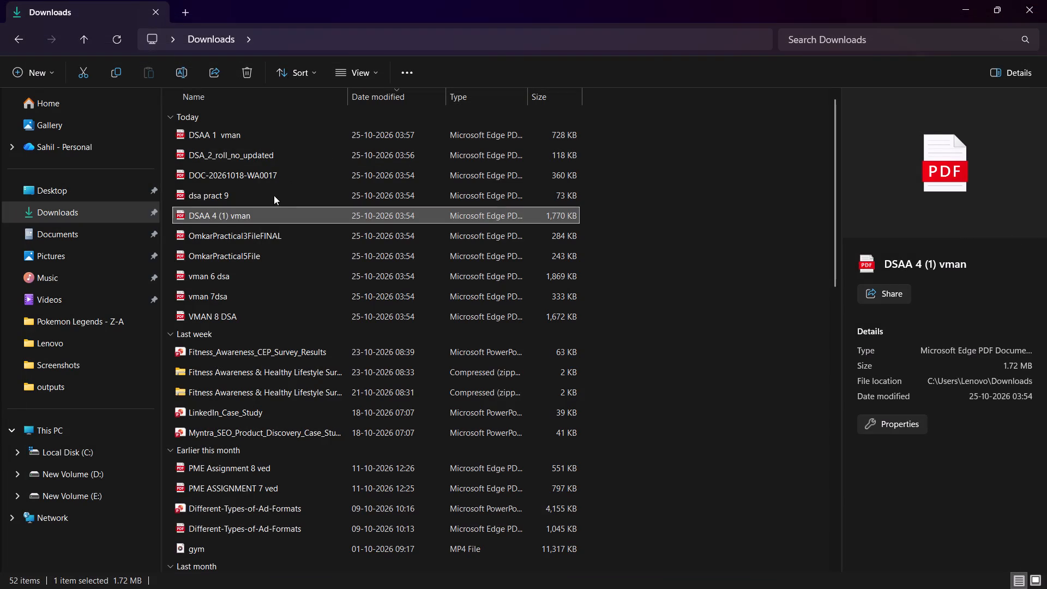
{"action": "right_click", "coordinate": [268, 213]}
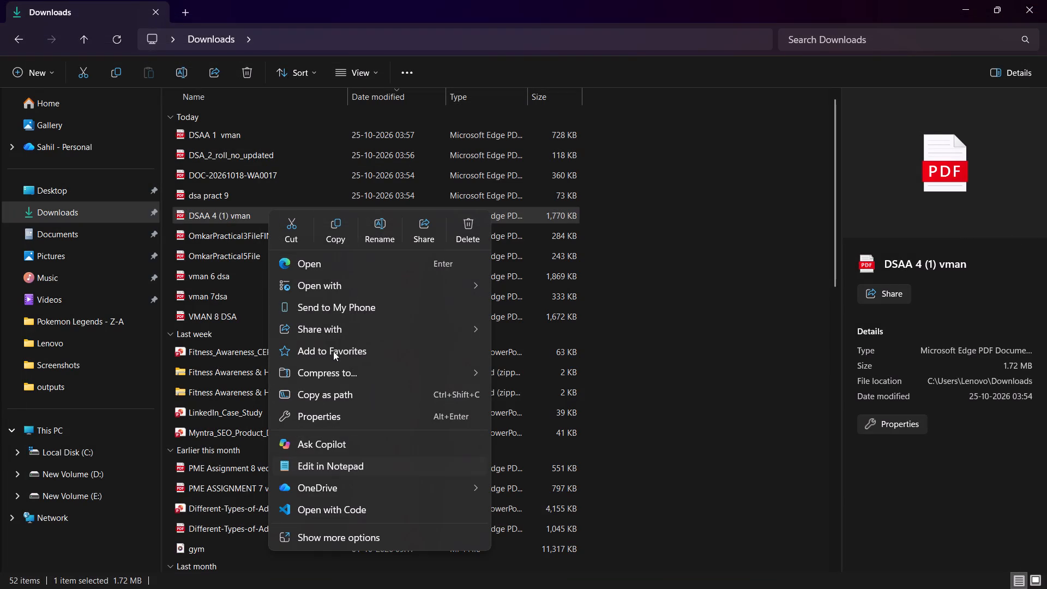
{"action": "left_click", "coordinate": [426, 293]}
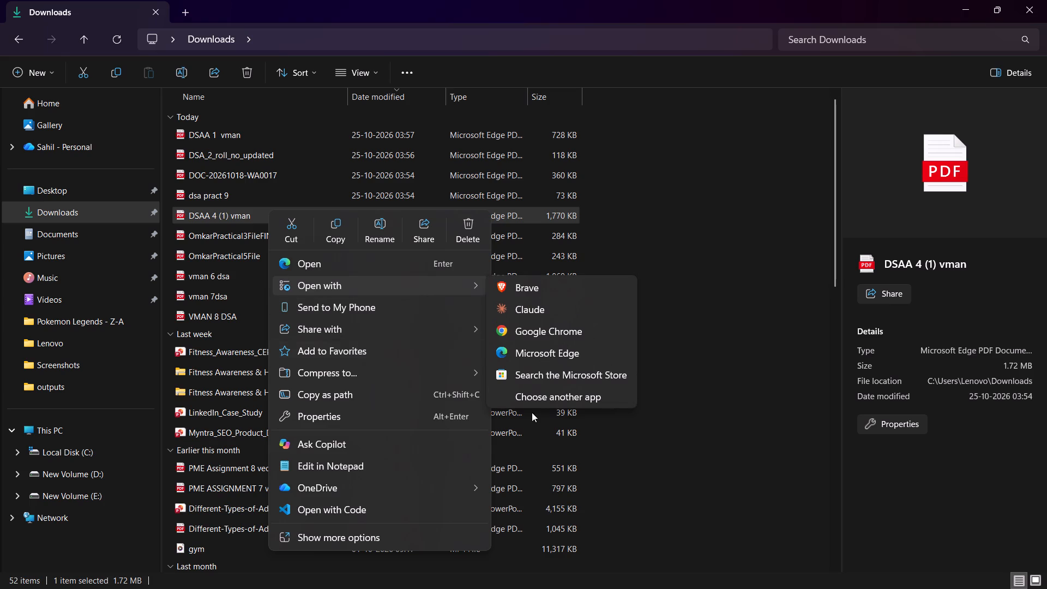
{"action": "left_click", "coordinate": [550, 396]}
{"action": "scroll", "coordinate": [489, 374], "scroll_direction": "down", "scroll_amount": 3}
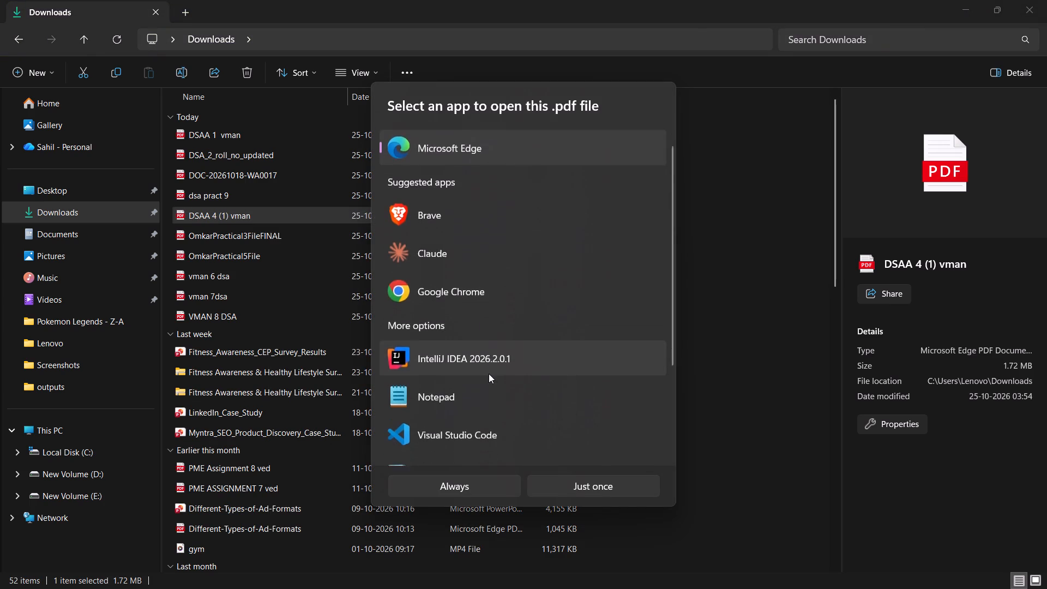
{"action": "scroll", "coordinate": [489, 374], "scroll_direction": "down", "scroll_amount": 2}
{"action": "left_click", "coordinate": [460, 373]}
{"action": "left_click", "coordinate": [586, 488]}
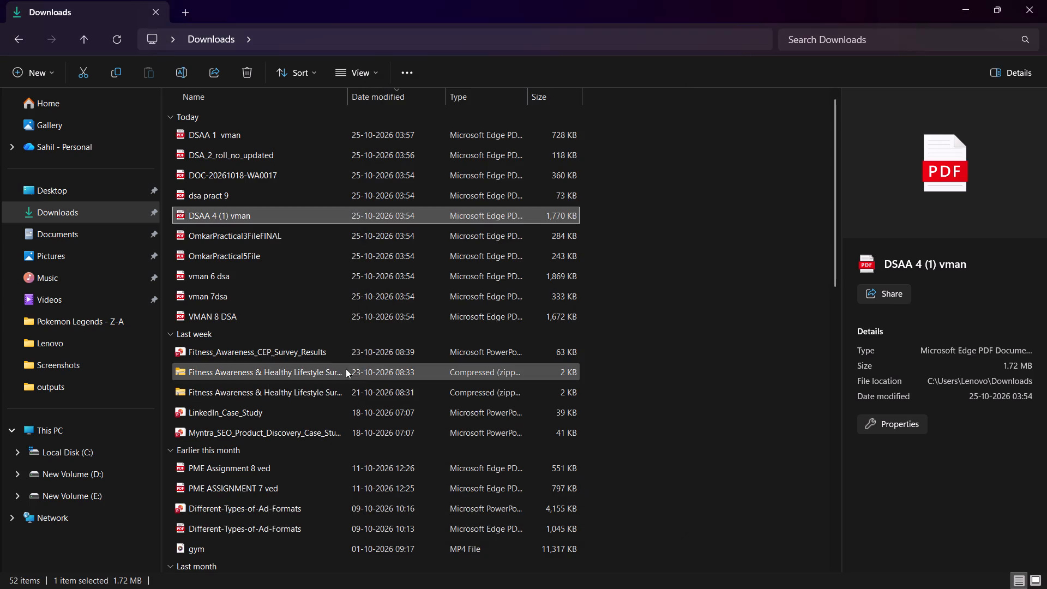
{"action": "left_click", "coordinate": [565, 352]}
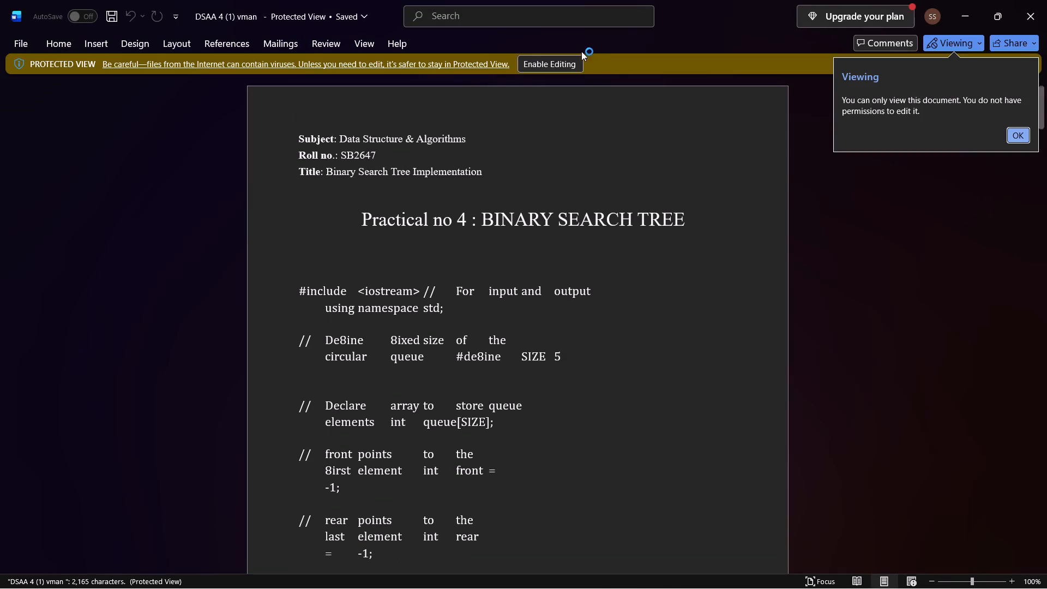
{"action": "left_click", "coordinate": [563, 63]}
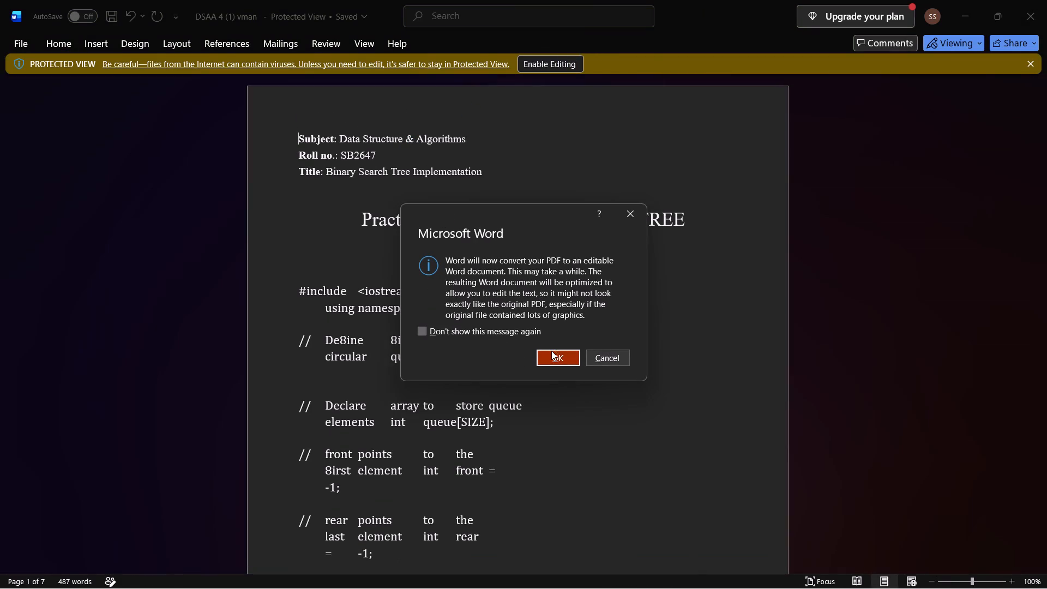
{"action": "left_click", "coordinate": [551, 354]}
Replace the last two digits of the roll number in the Practical 4 heading with 37.
{"action": "left_click", "coordinate": [386, 197]}
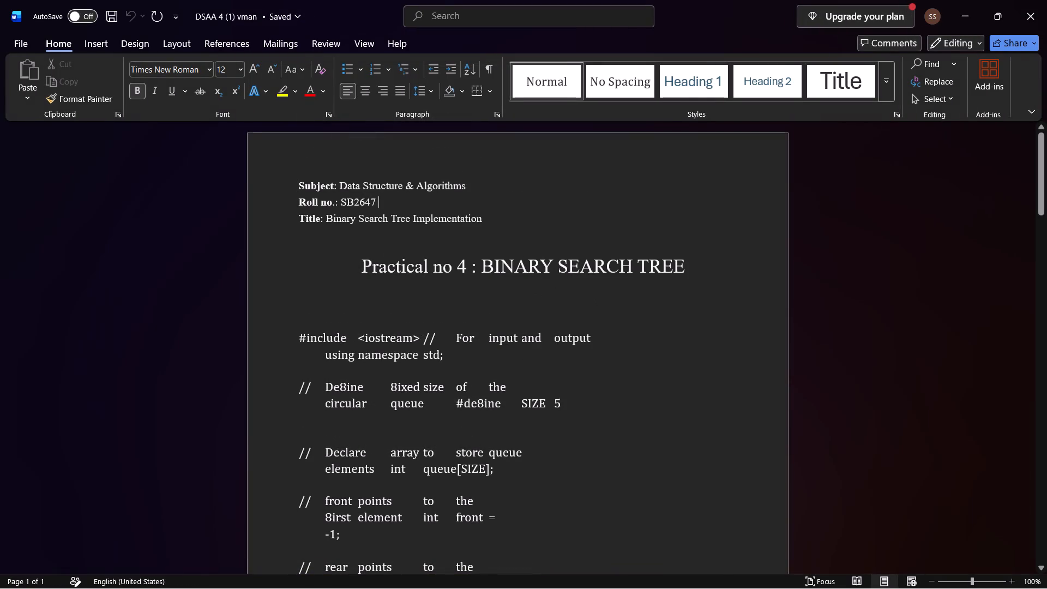
{"action": "key", "text": "BackSpace"}
{"action": "key", "text": "BackSpace"}
{"action": "key", "text": "BackSpace"}
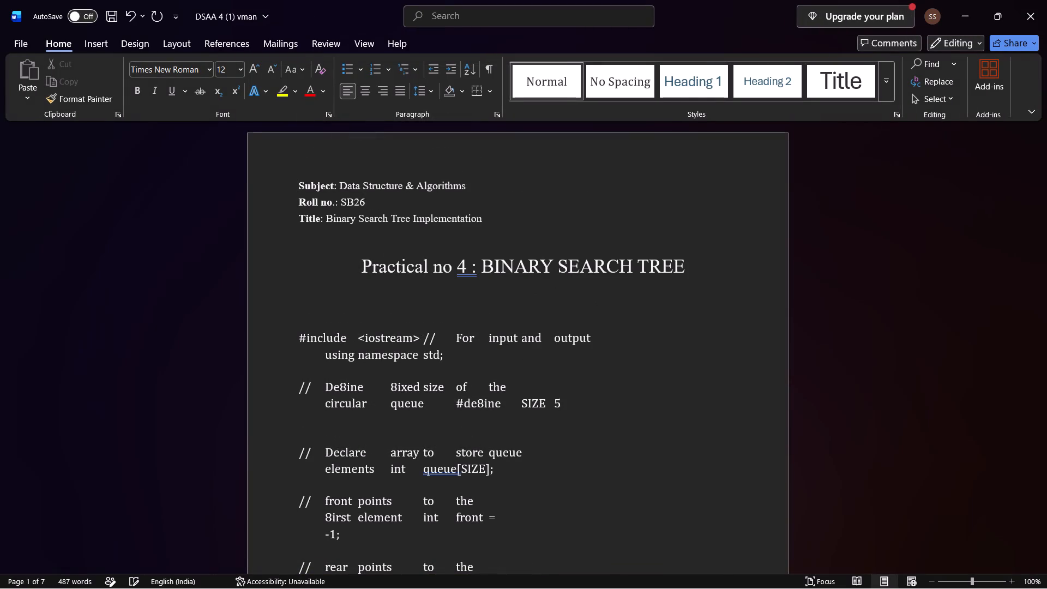
{"action": "key", "text": "3"}
{"action": "key", "text": "7"}
Save the edited document as a Word file named DSAA 4 (1) vman in the Downloads folder.
{"action": "left_click", "coordinate": [109, 17]}
{"action": "left_click", "coordinate": [411, 322]}
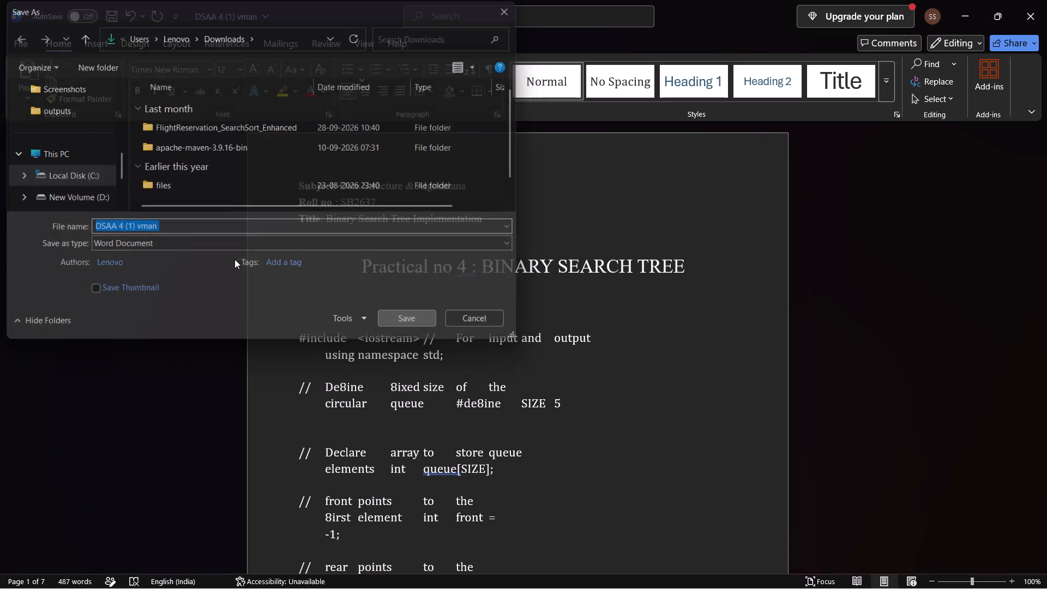
Export the saved document as a PDF over the existing DSAA 4 (1) vman PDF, and close the resulting PDF and Word.
{"action": "left_click", "coordinate": [13, 41]}
{"action": "left_click", "coordinate": [45, 255]}
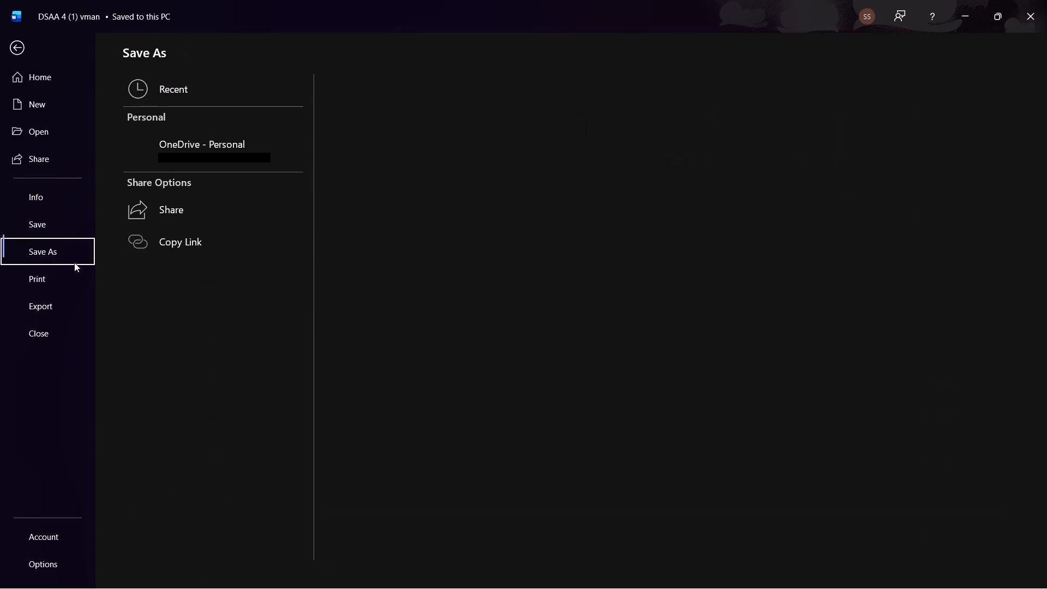
{"action": "left_click", "coordinate": [39, 297]}
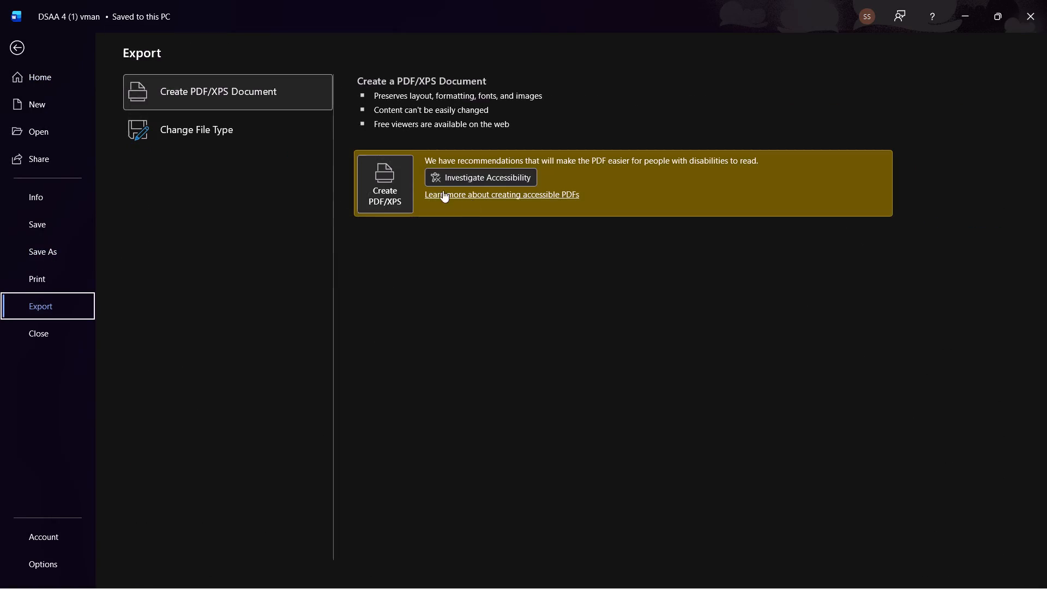
{"action": "left_click", "coordinate": [390, 182]}
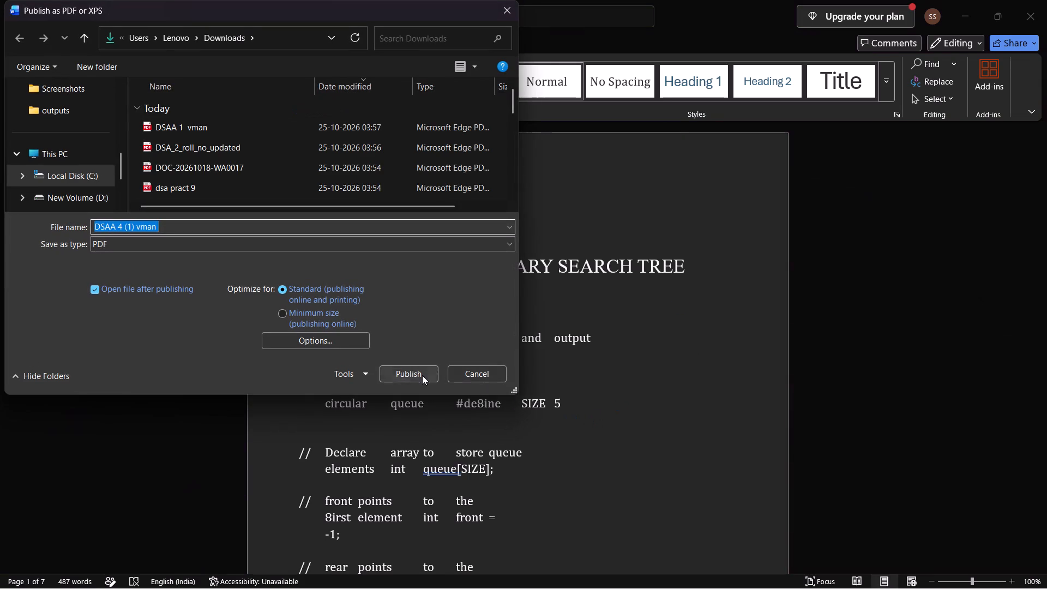
{"action": "left_click", "coordinate": [422, 375]}
{"action": "left_click", "coordinate": [556, 303]}
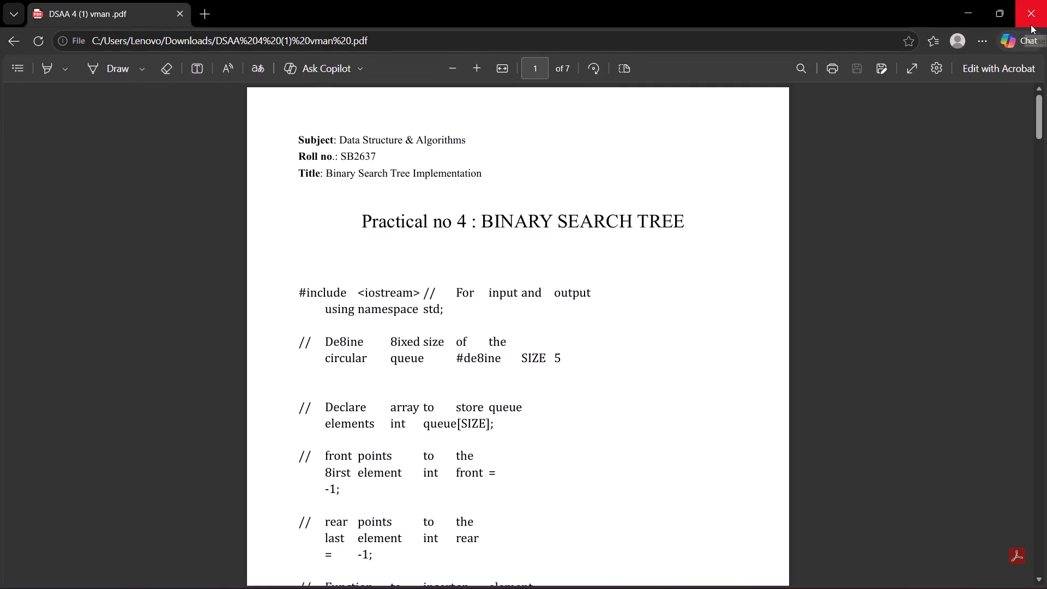
{"action": "left_click", "coordinate": [1031, 25]}
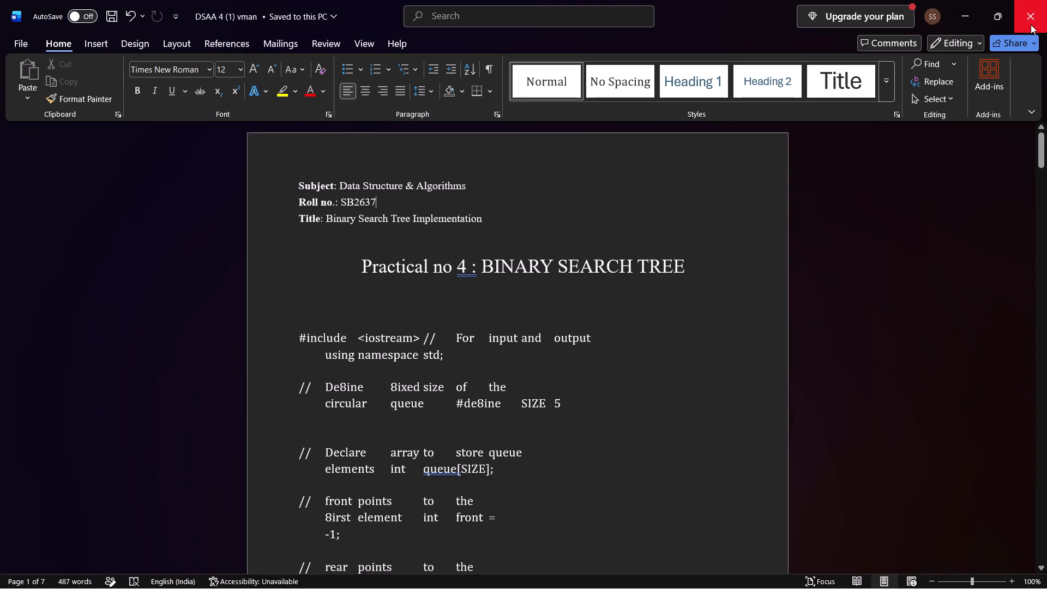
{"action": "left_click", "coordinate": [1031, 25]}
Delete the intermediate DSAA 4 (1) vman Word document from the Downloads folder.
{"action": "left_click", "coordinate": [387, 175]}
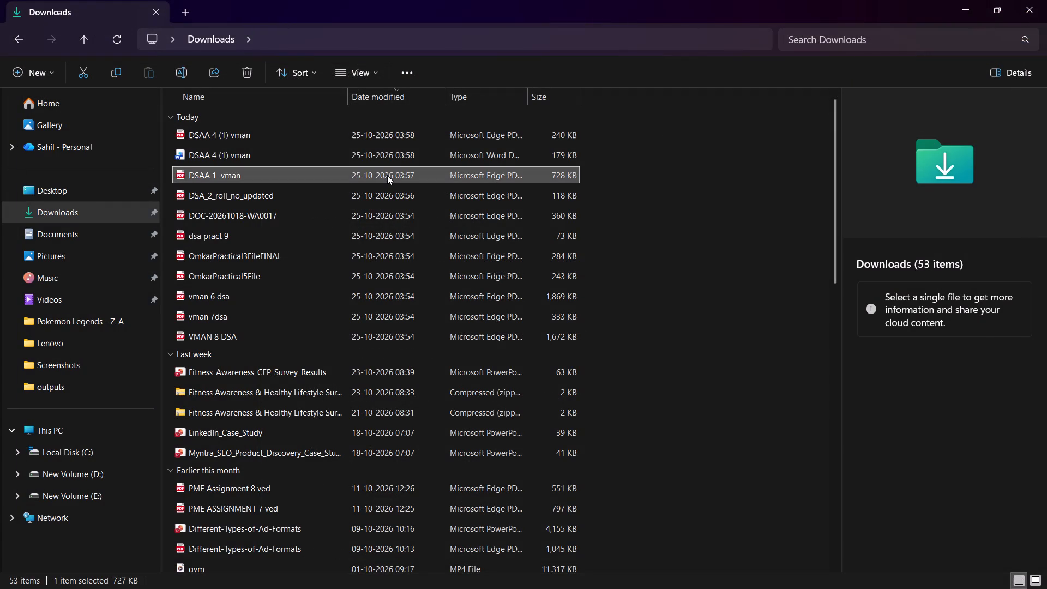
{"action": "left_click", "coordinate": [387, 161]}
{"action": "left_click", "coordinate": [248, 75]}
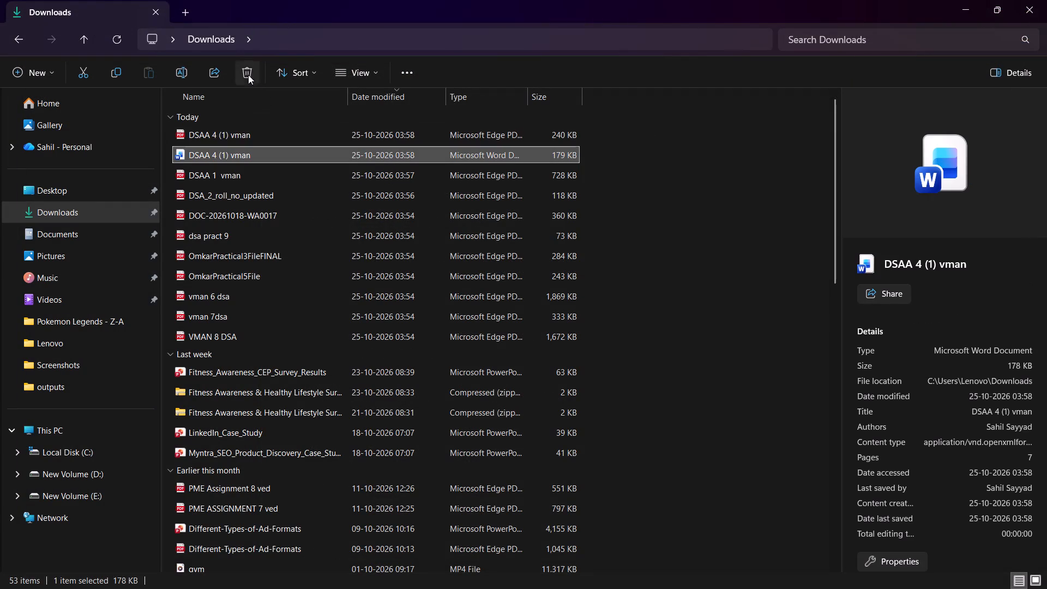
Check the OmkarPractical3FileFINAL PDF, close it, and open it in Word just once as an editable document.
{"action": "left_click", "coordinate": [258, 208]}
{"action": "left_click", "coordinate": [263, 189]}
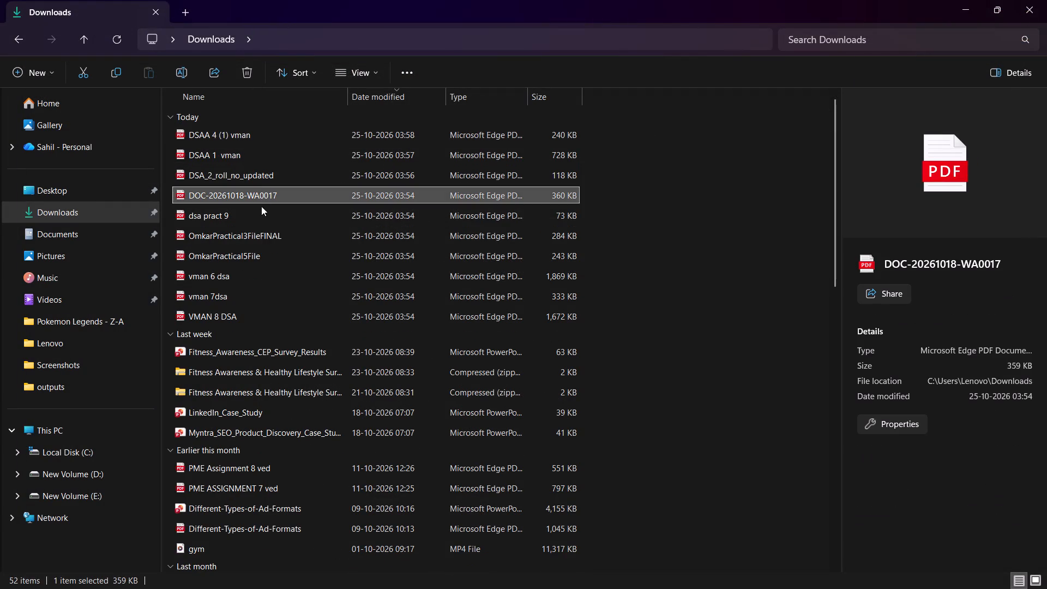
{"action": "left_click", "coordinate": [261, 207]}
{"action": "left_click", "coordinate": [251, 237]}
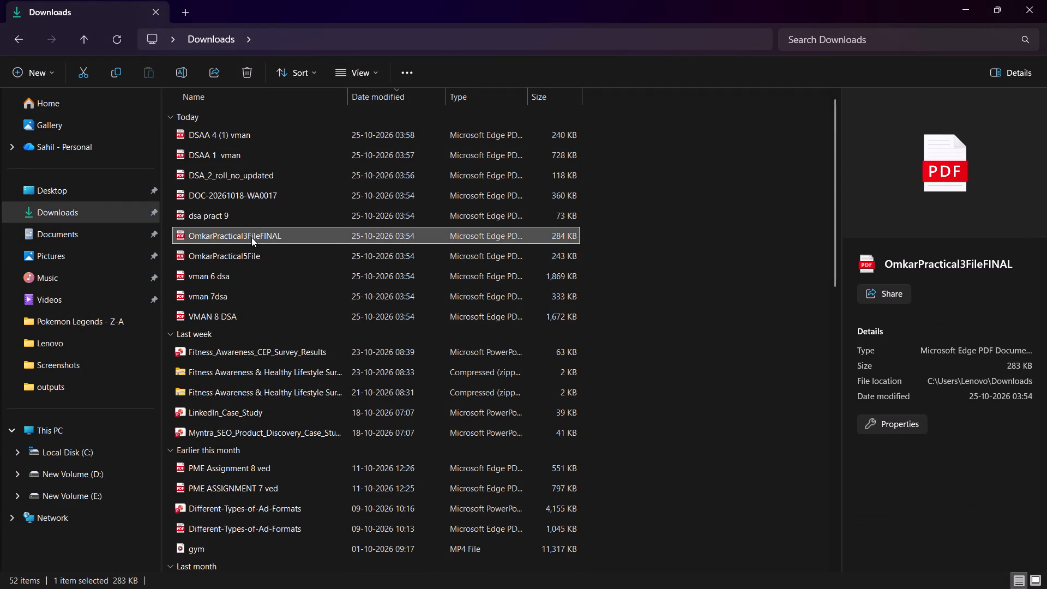
{"action": "double_click", "coordinate": [251, 236]}
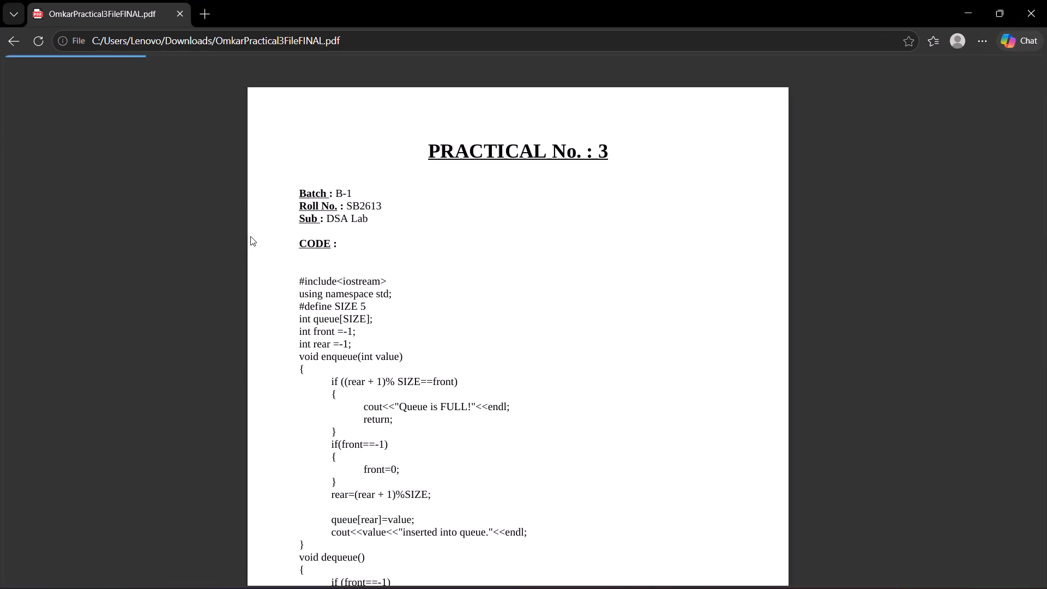
{"action": "left_click", "coordinate": [1035, 14]}
{"action": "right_click", "coordinate": [349, 232]}
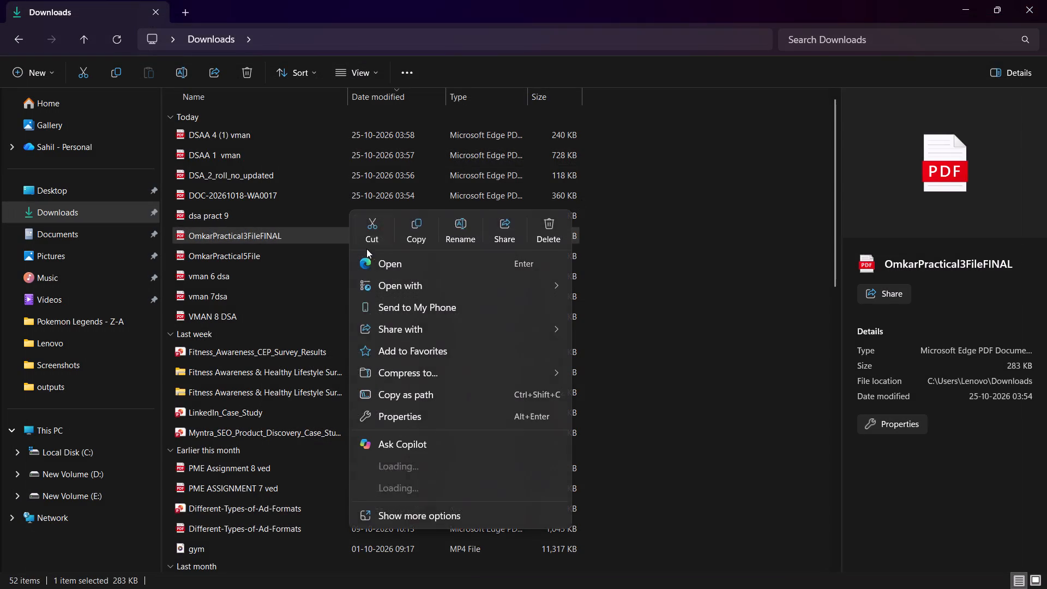
{"action": "left_click", "coordinate": [417, 291]}
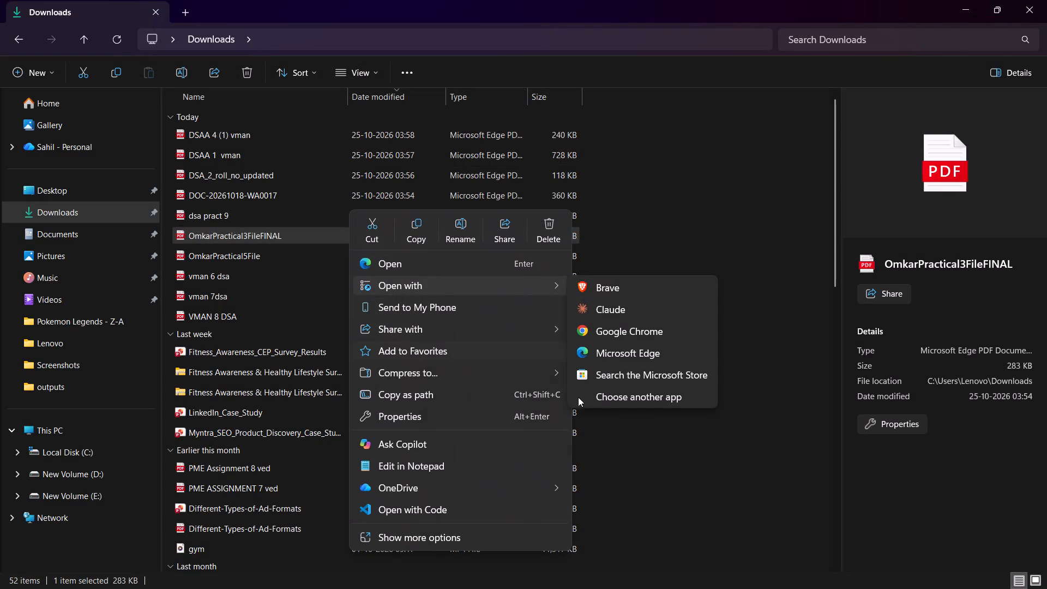
{"action": "left_click", "coordinate": [626, 398]}
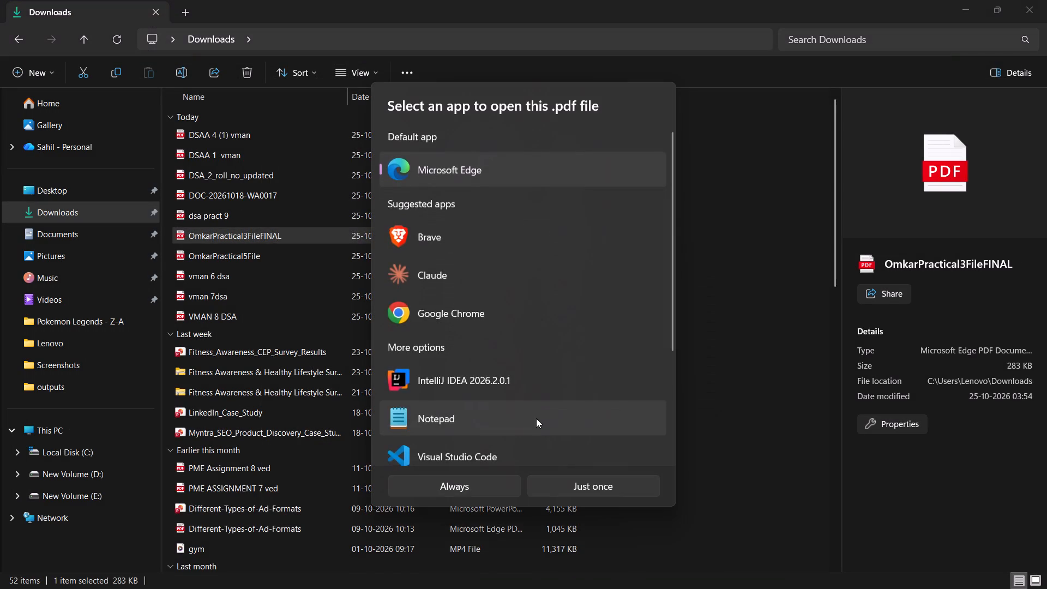
{"action": "scroll", "coordinate": [535, 412], "scroll_direction": "down", "scroll_amount": 7}
{"action": "left_click", "coordinate": [532, 371]}
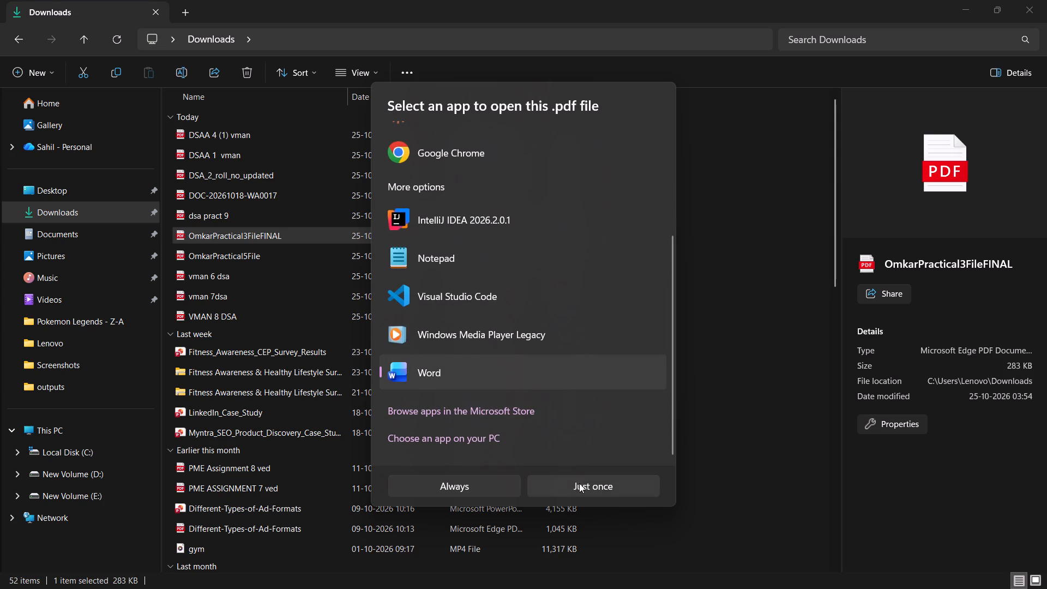
{"action": "left_click", "coordinate": [580, 484]}
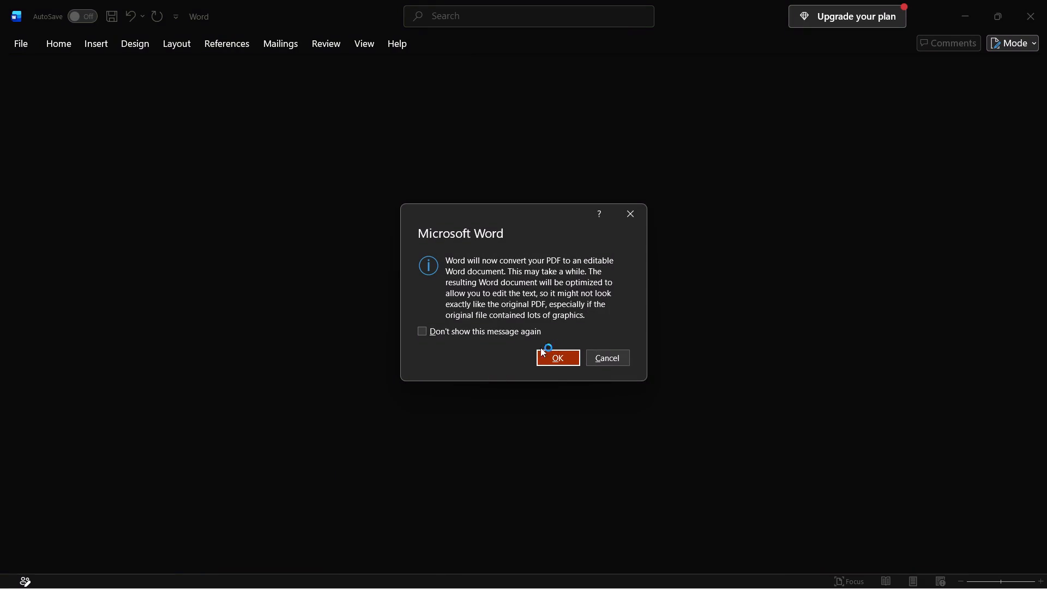
{"action": "left_click", "coordinate": [559, 358]}
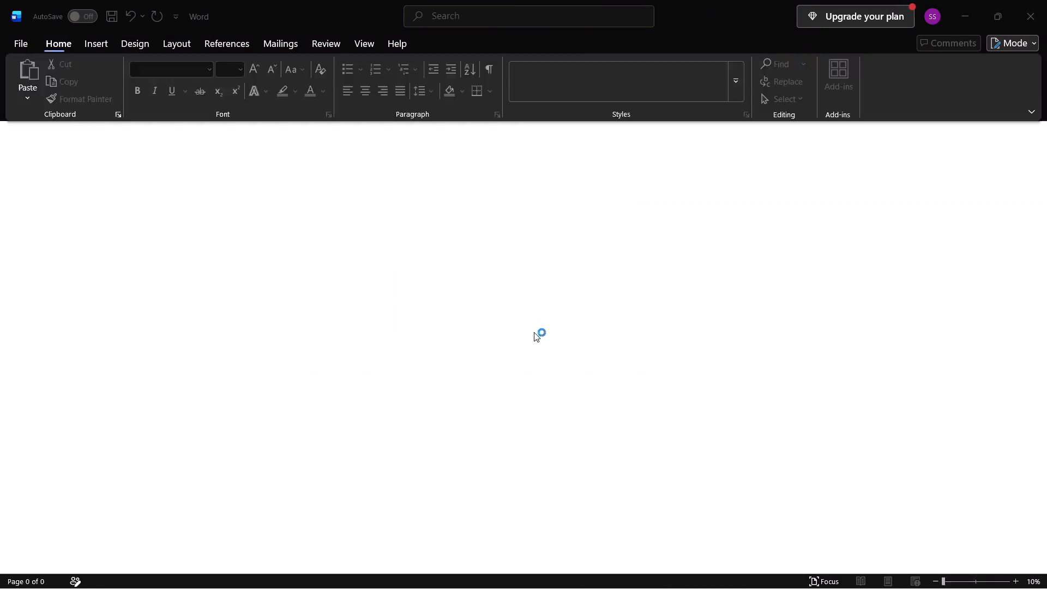
{"action": "left_click", "coordinate": [552, 65]}
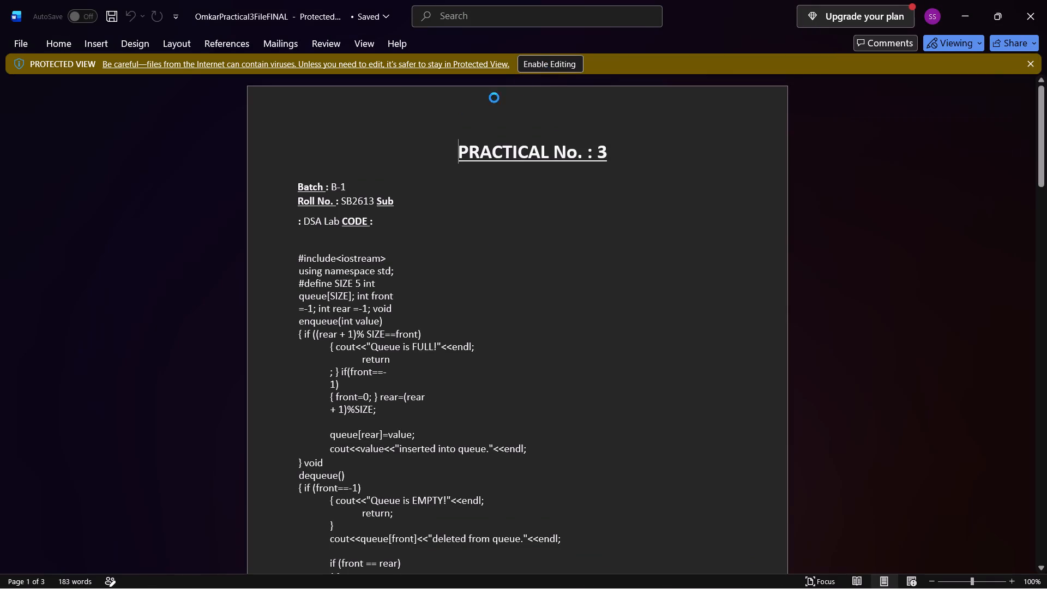
{"action": "left_click", "coordinate": [565, 357]}
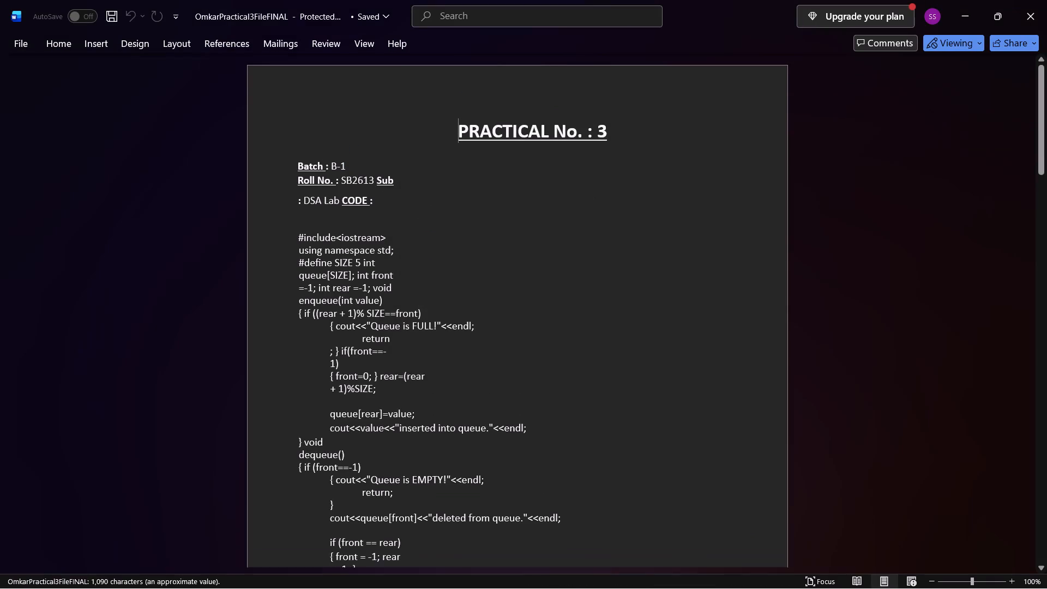
Change the batch in the Practical No. 3 header to B-2.
{"action": "left_click", "coordinate": [345, 230]}
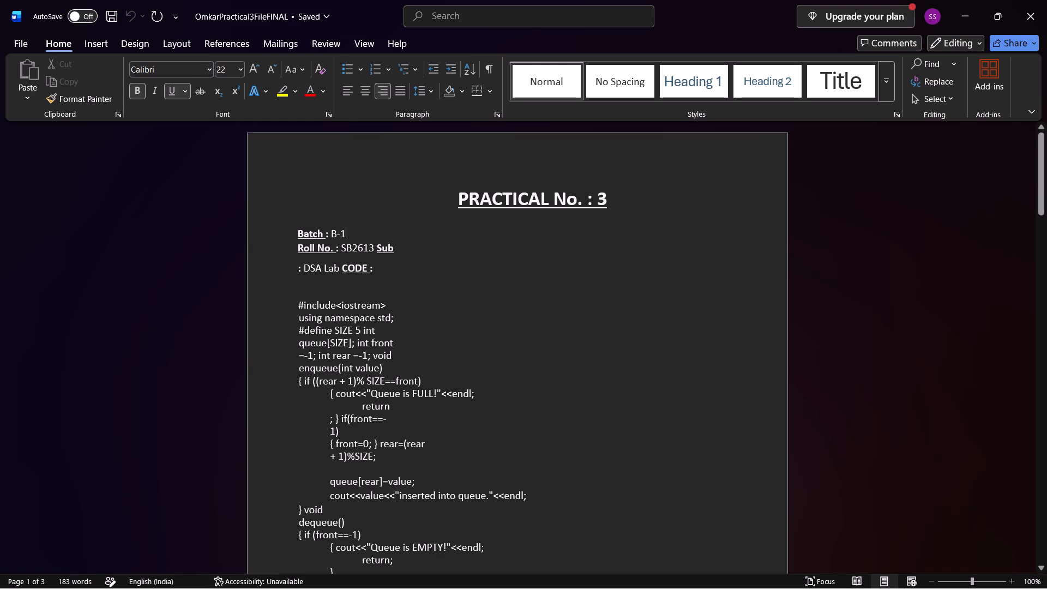
{"action": "key", "text": "BackSpace"}
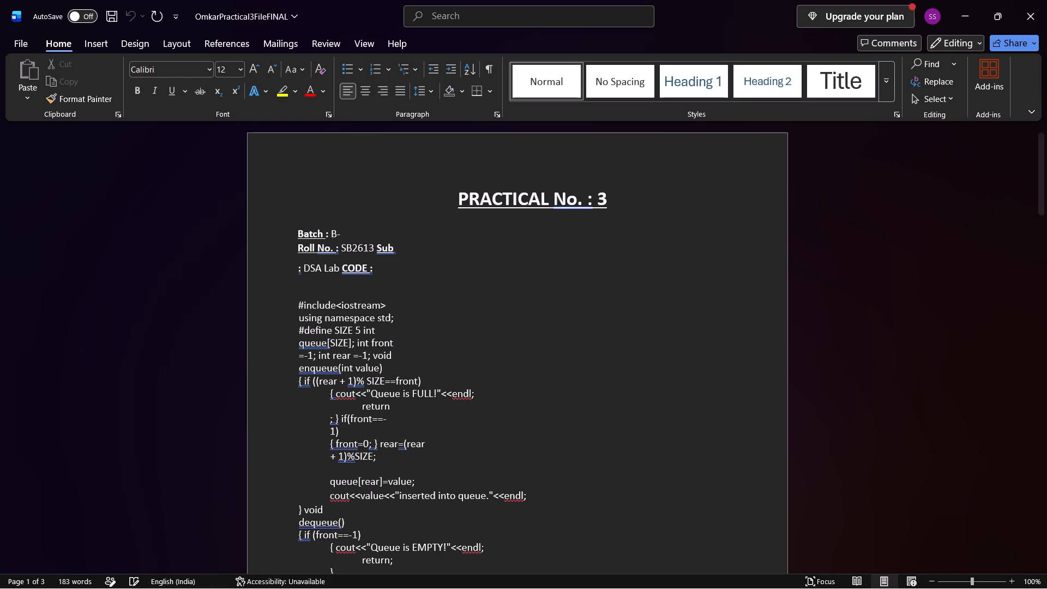
{"action": "key", "text": "2"}
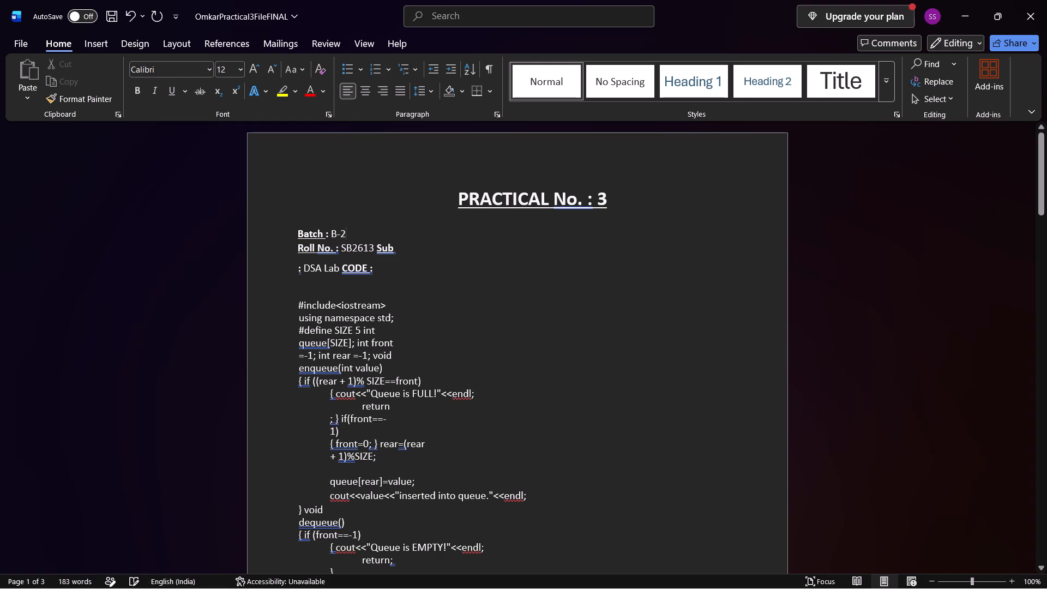
Move the Sub label from the roll number line down to its own line before DSA Lab.
{"action": "left_click", "coordinate": [374, 247]}
{"action": "key", "text": "Return"}
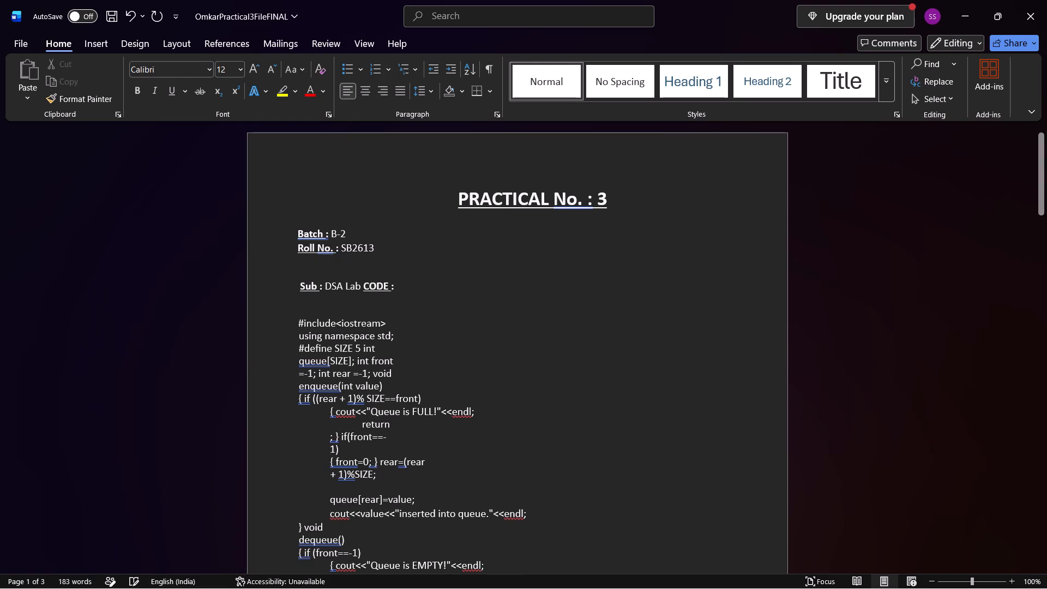
{"action": "key", "text": "BackSpace"}
{"action": "key", "text": "BackSpace"}
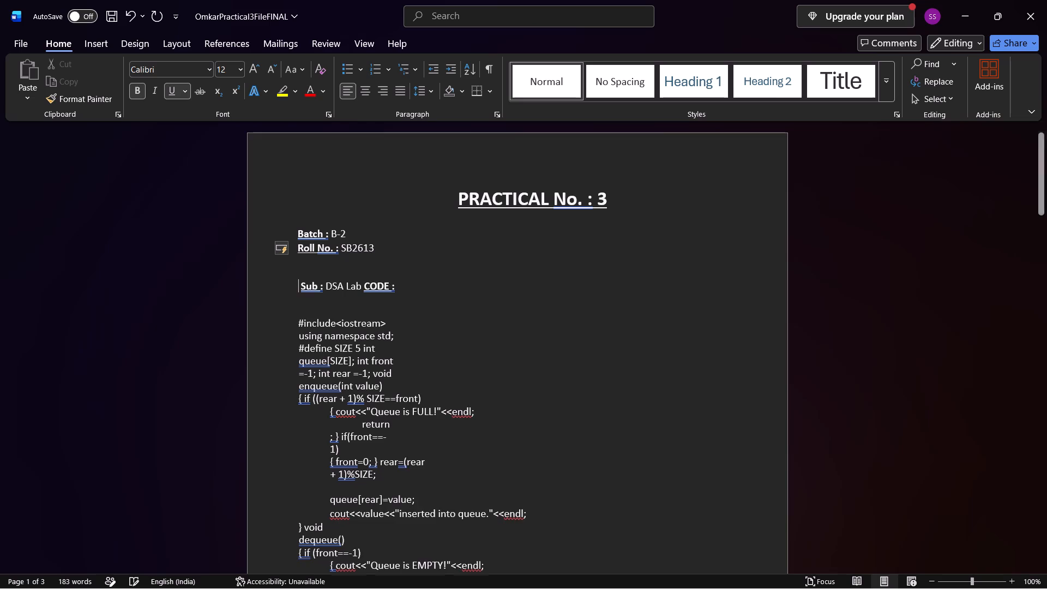
{"action": "key", "text": "space"}
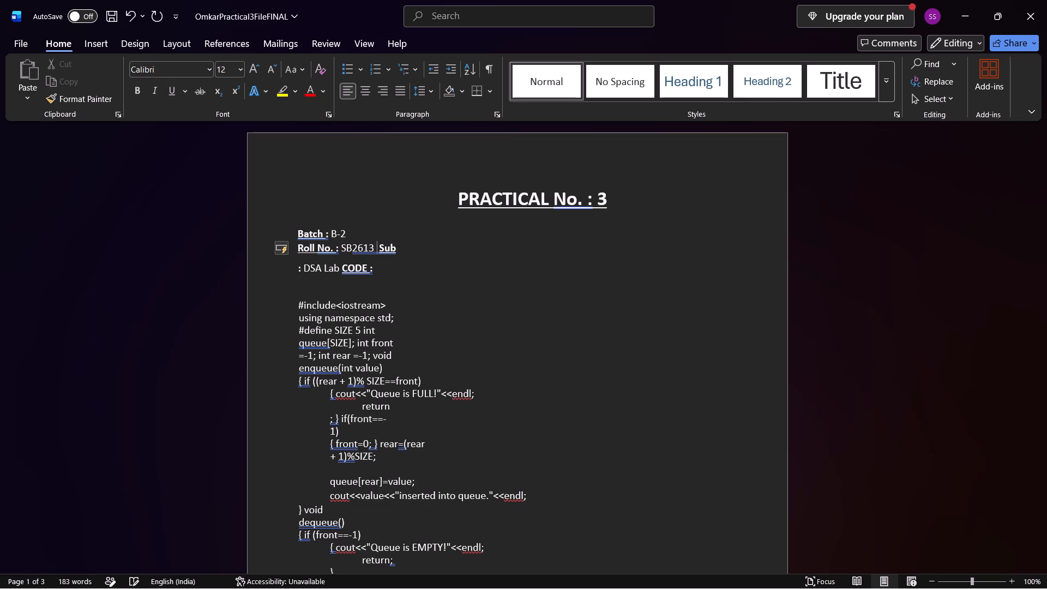
{"action": "key", "text": "space"}
{"action": "key", "text": "space"}
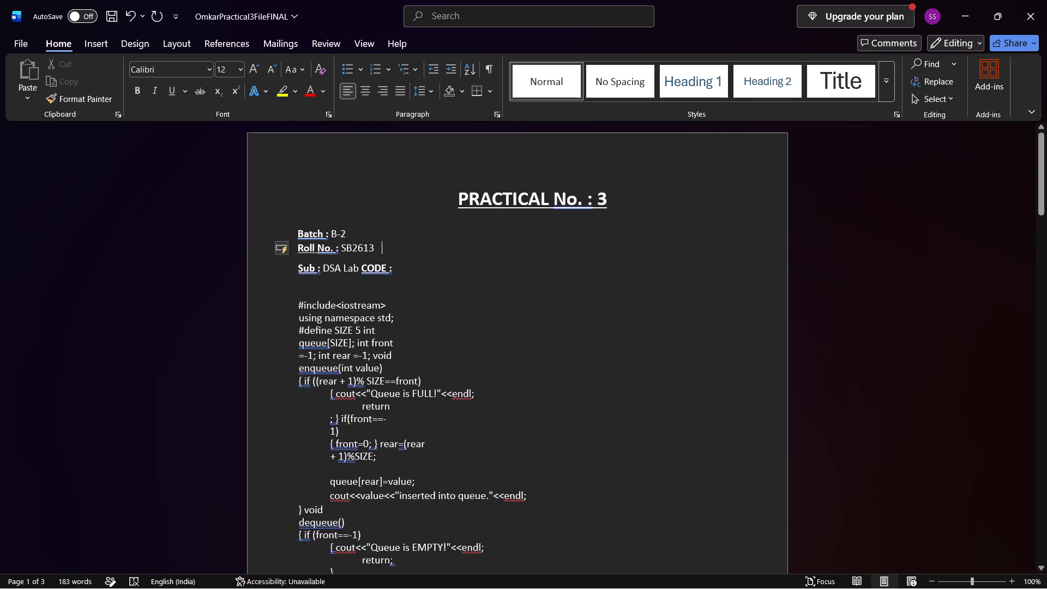
{"action": "left_click", "coordinate": [374, 245]}
{"action": "key", "text": "BackSpace"}
{"action": "key", "text": "BackSpace"}
{"action": "type", "text": "37"}
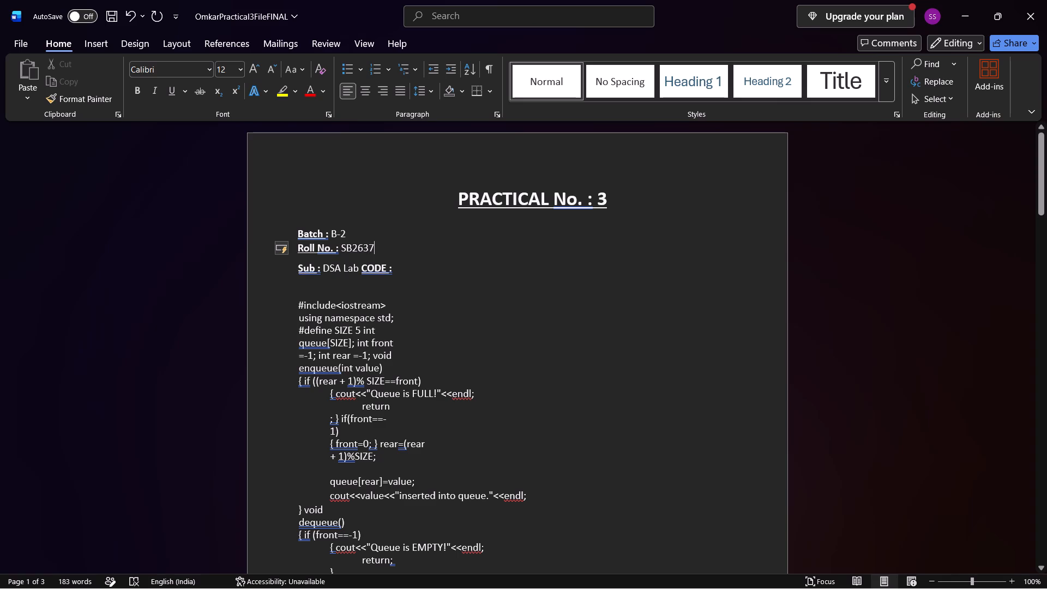
Push the CODE heading onto its own line below the subject by adding spaces after DSA Lab.
{"action": "left_click", "coordinate": [360, 268]}
{"action": "key", "text": "space"}
{"action": "key", "text": "space"}
{"action": "key", "text": "space"}
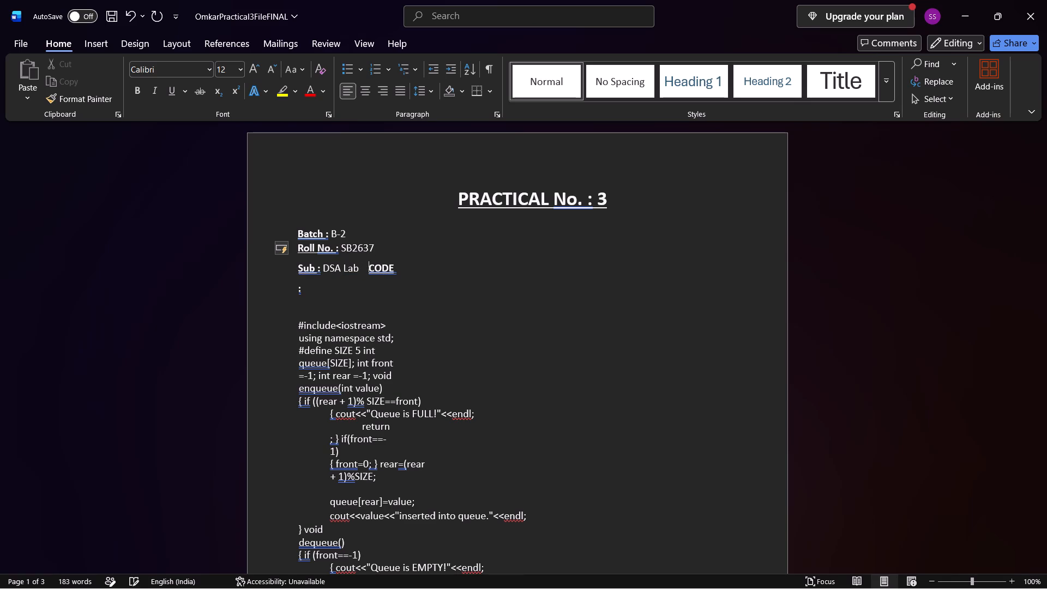
{"action": "key", "text": "space"}
{"action": "key", "text": "space"}
Look over the edited document and save it as a Word file named OmkarPractical3FileFINAL in the Downloads folder.
{"action": "scroll", "coordinate": [360, 268], "scroll_direction": "down", "scroll_amount": 3}
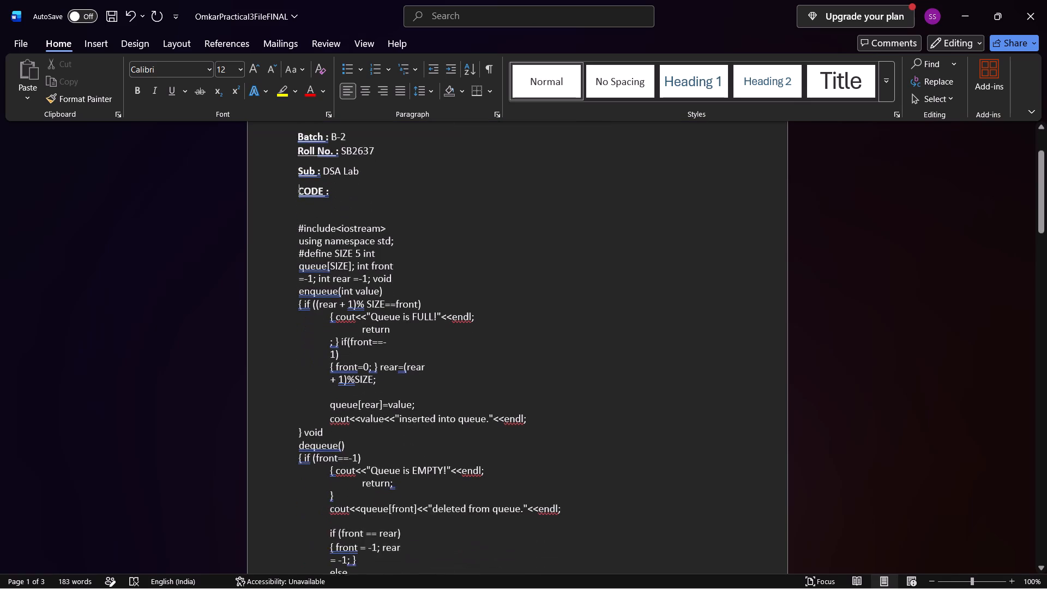
{"action": "scroll", "coordinate": [360, 268], "scroll_direction": "down", "scroll_amount": 20}
{"action": "scroll", "coordinate": [360, 268], "scroll_direction": "down", "scroll_amount": 6}
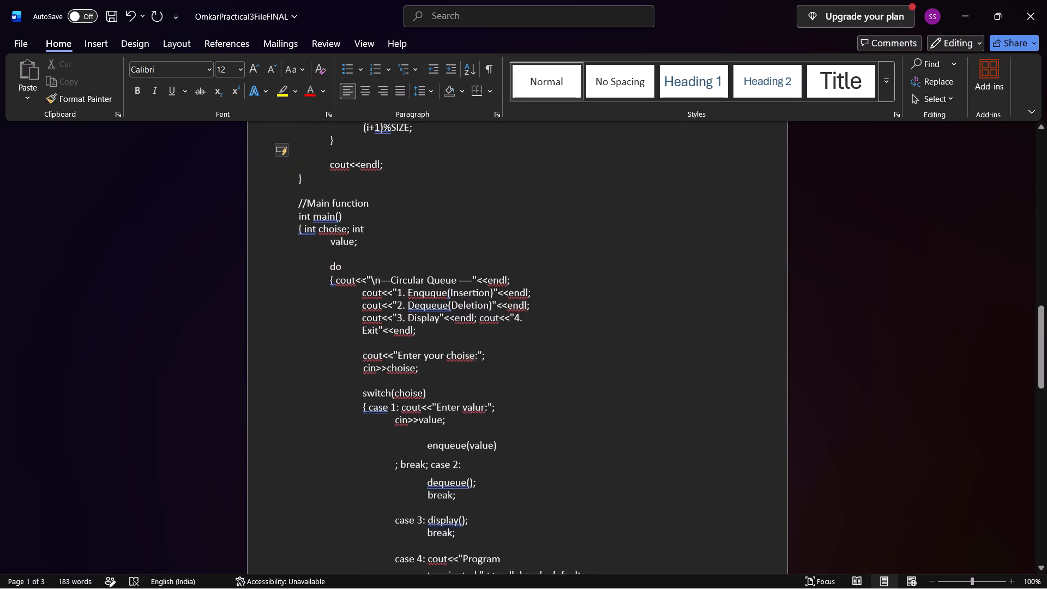
{"action": "scroll", "coordinate": [360, 268], "scroll_direction": "down", "scroll_amount": 20}
{"action": "scroll", "coordinate": [360, 268], "scroll_direction": "down", "scroll_amount": 8}
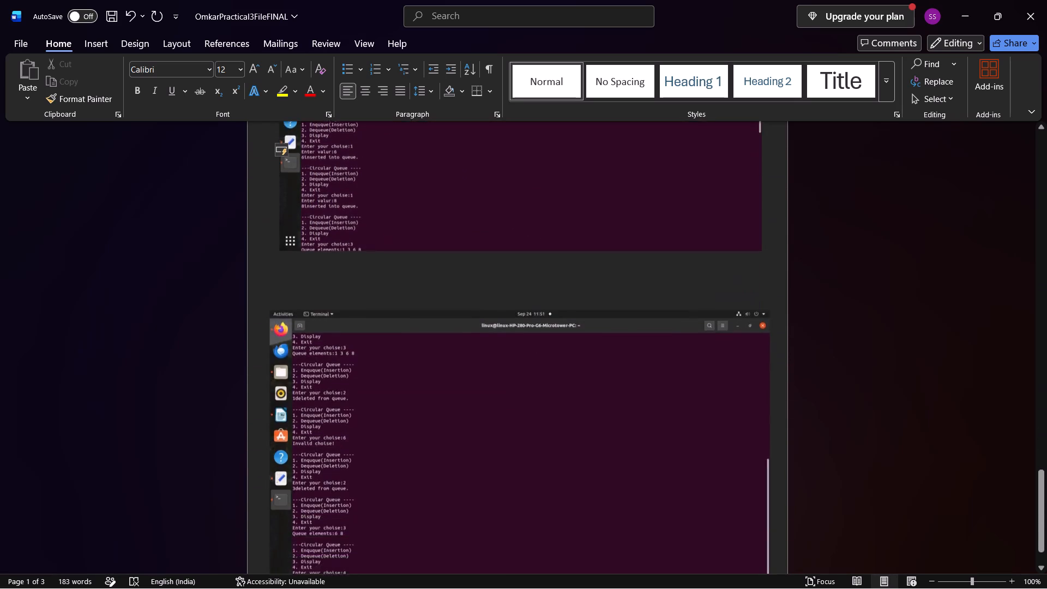
{"action": "scroll", "coordinate": [360, 268], "scroll_direction": "down", "scroll_amount": 9}
{"action": "scroll", "coordinate": [360, 268], "scroll_direction": "up", "scroll_amount": 20}
{"action": "scroll", "coordinate": [360, 268], "scroll_direction": "up", "scroll_amount": 3}
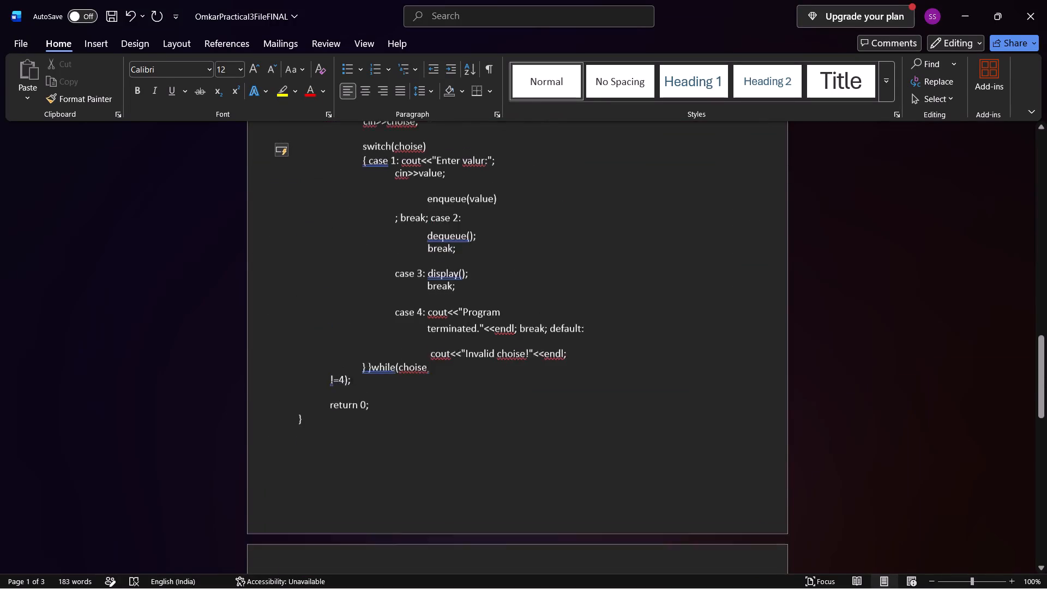
{"action": "scroll", "coordinate": [360, 268], "scroll_direction": "up", "scroll_amount": 20}
{"action": "scroll", "coordinate": [360, 268], "scroll_direction": "up", "scroll_amount": 15}
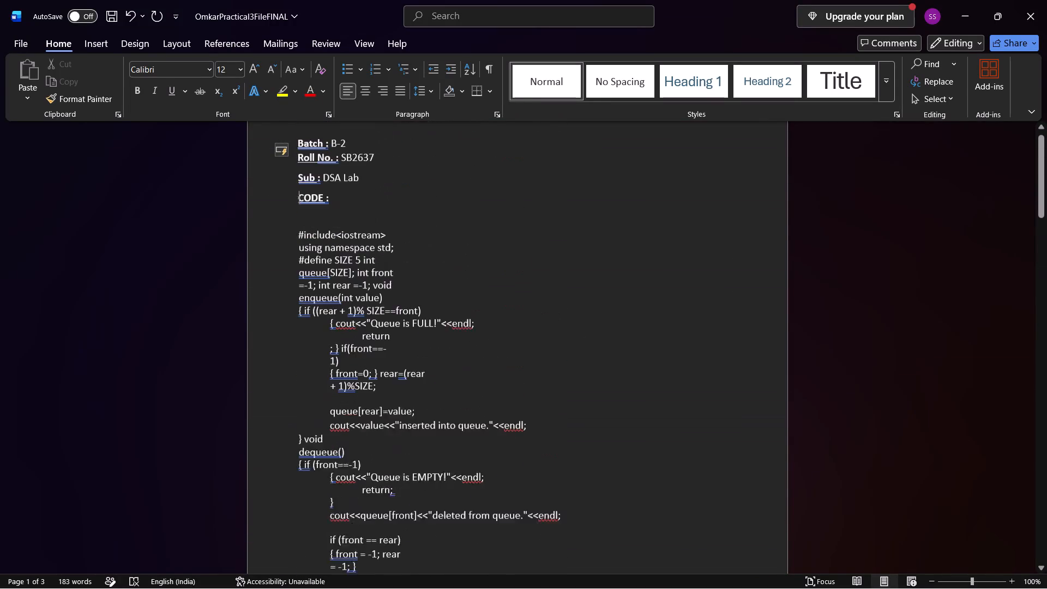
{"action": "scroll", "coordinate": [360, 268], "scroll_direction": "up", "scroll_amount": 6}
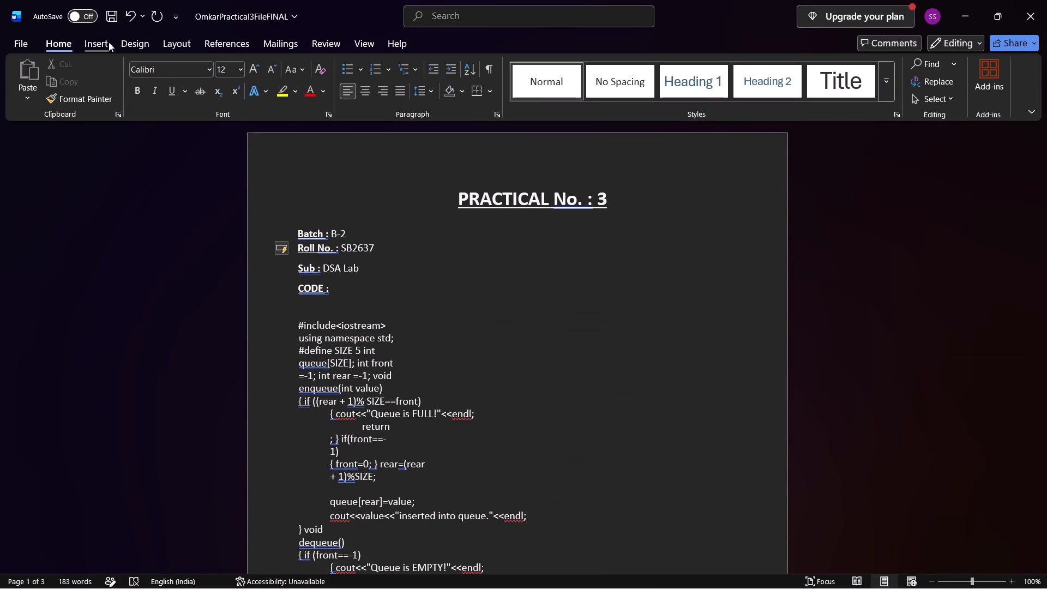
{"action": "left_click", "coordinate": [113, 11]}
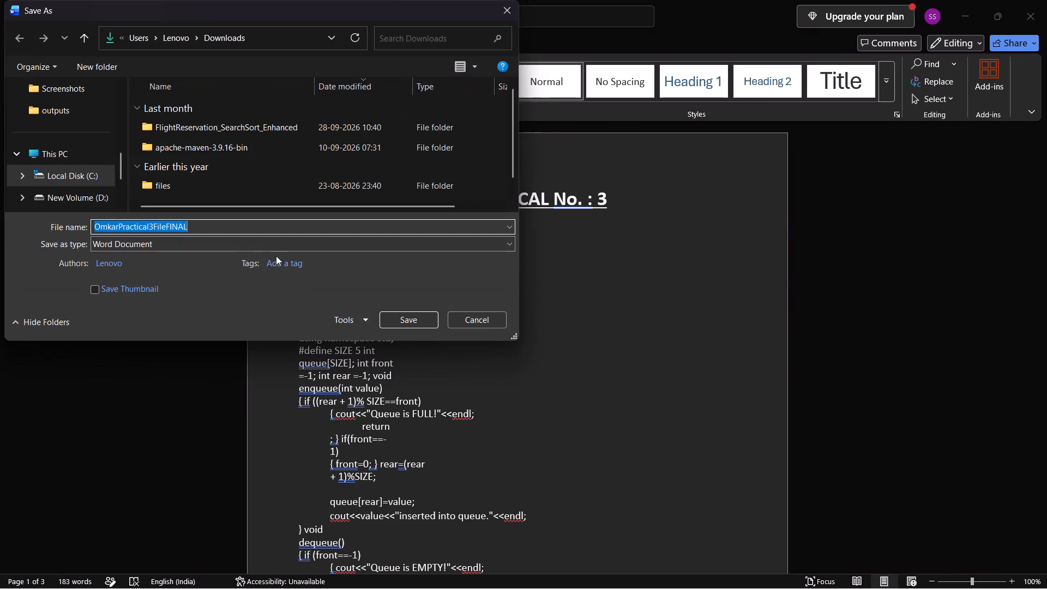
{"action": "left_click", "coordinate": [406, 315]}
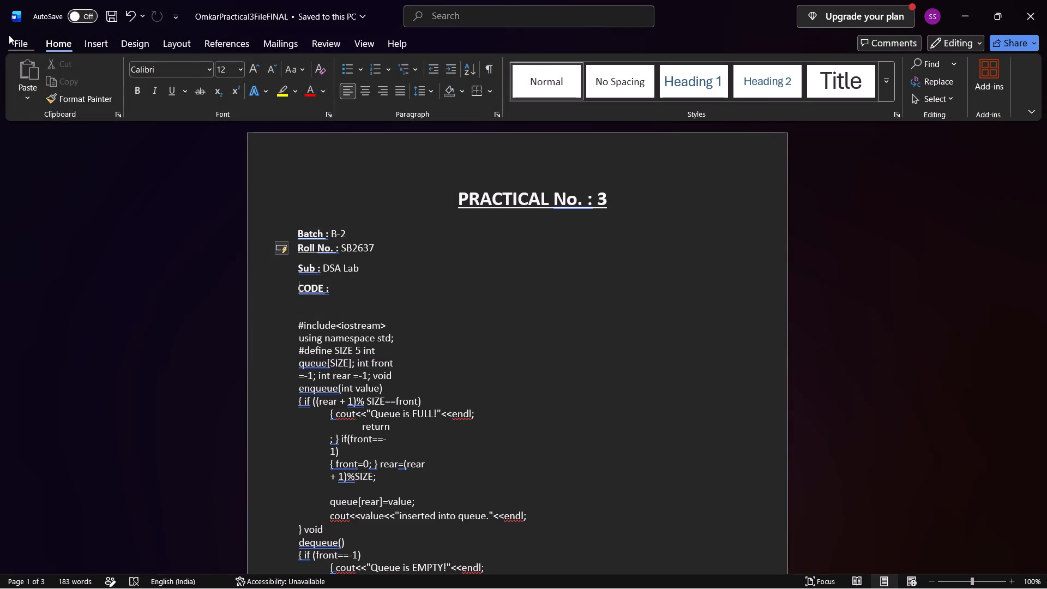
Export the document as a PDF over the existing OmkarPractical3FileFINAL PDF, and minimize the resulting PDF and Word windows.
{"action": "left_click", "coordinate": [12, 35]}
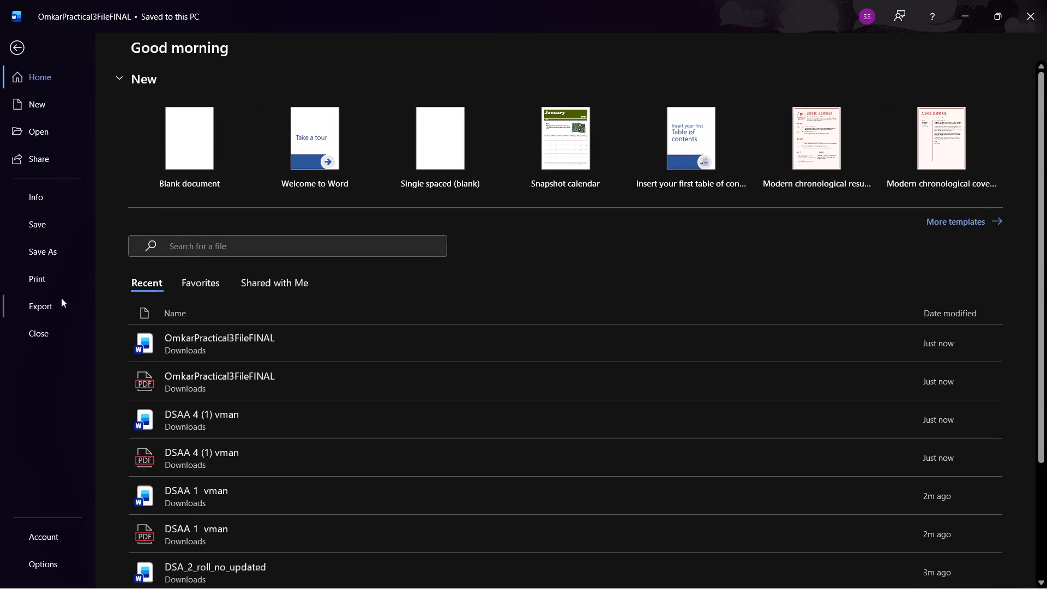
{"action": "left_click", "coordinate": [61, 298]}
{"action": "left_click", "coordinate": [389, 193]}
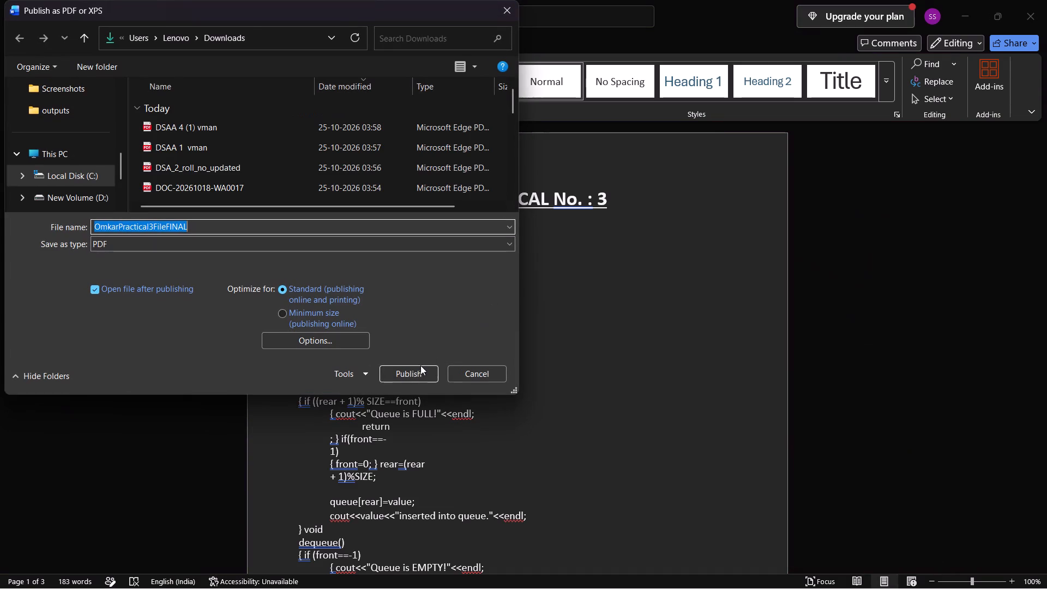
{"action": "left_click", "coordinate": [425, 375]}
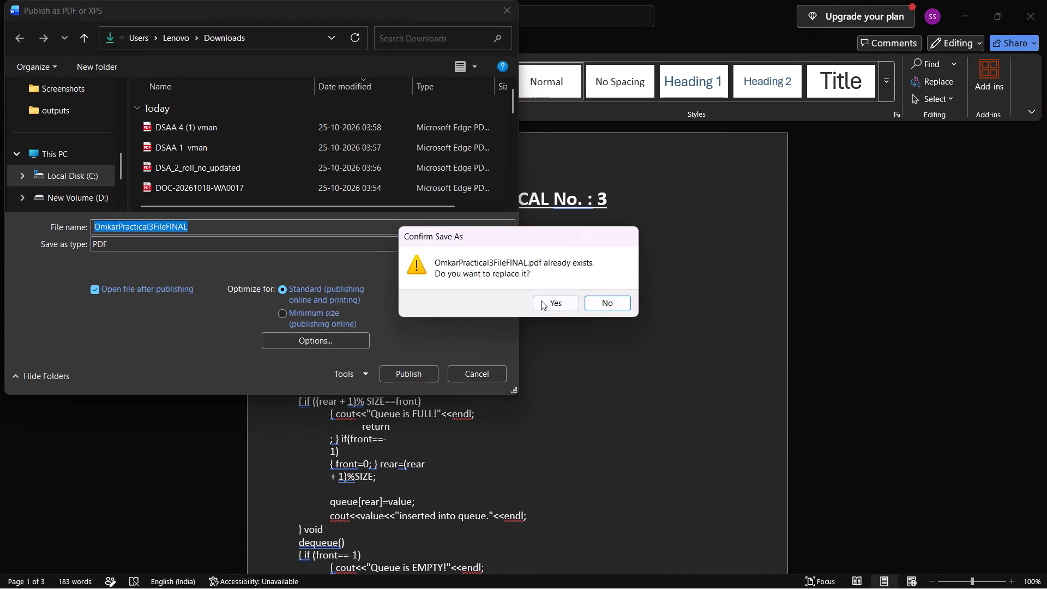
{"action": "left_click", "coordinate": [546, 299]}
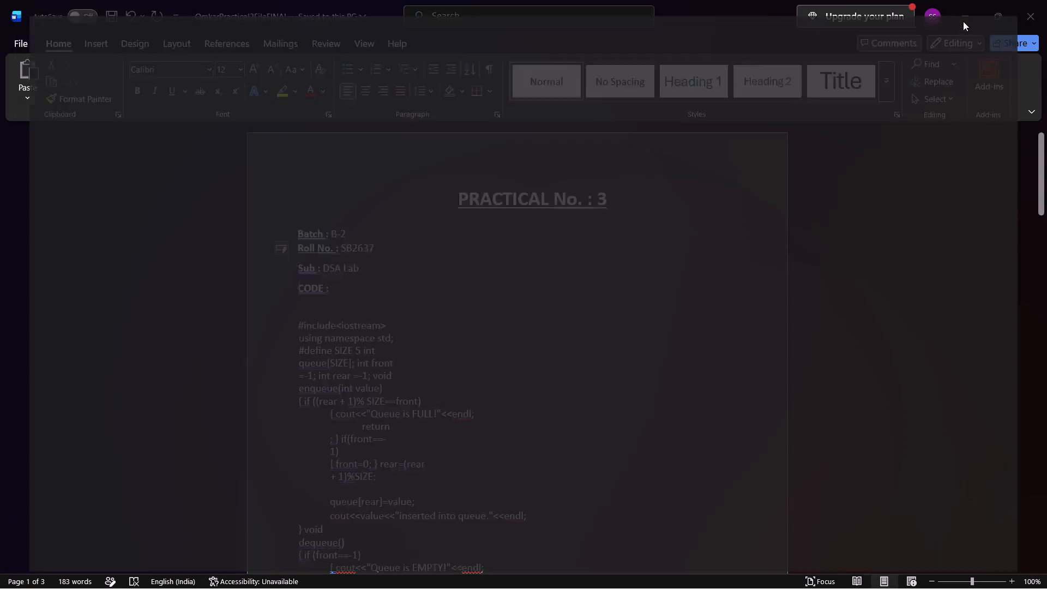
{"action": "left_click", "coordinate": [963, 21]}
{"action": "left_click", "coordinate": [963, 21]}
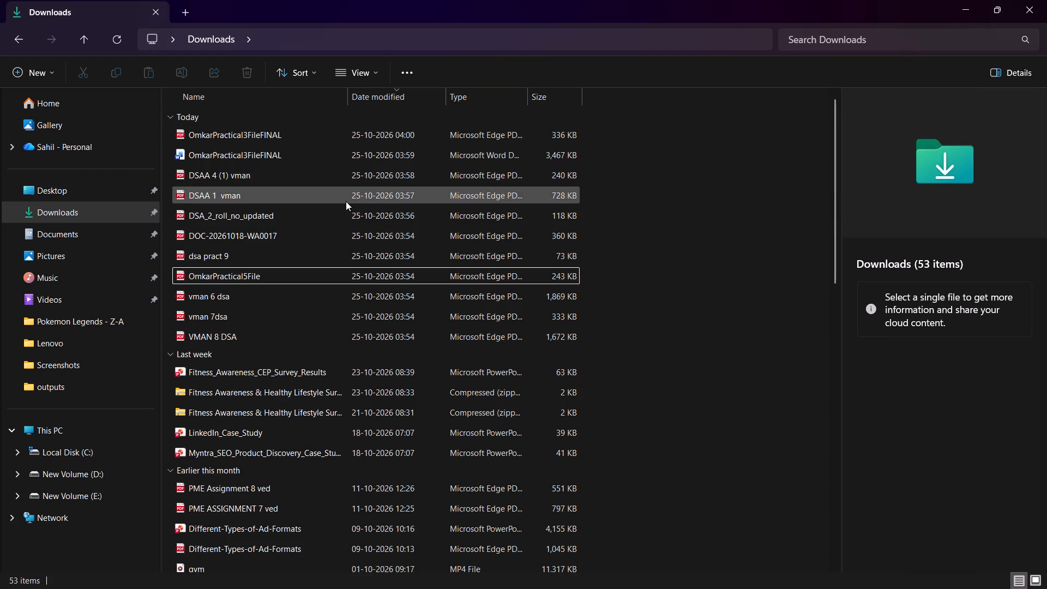
Delete the intermediate OmkarPractical3FileFINAL Word document from the Downloads folder, closing it in Word so the deletion can be retried.
{"action": "left_click", "coordinate": [291, 161]}
{"action": "left_click", "coordinate": [248, 70]}
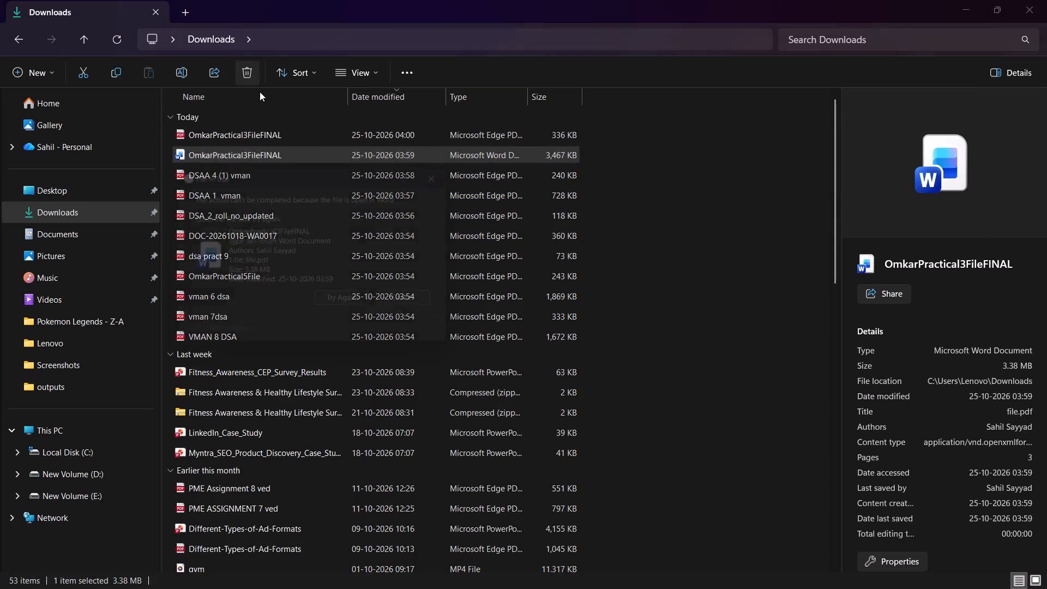
{"action": "left_click", "coordinate": [313, 297]}
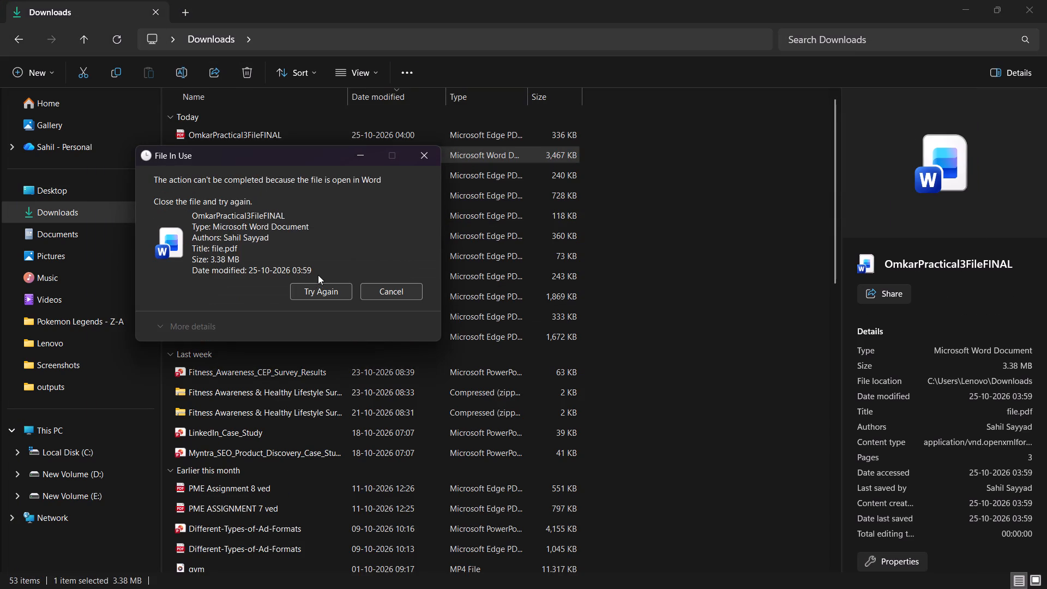
{"action": "left_click", "coordinate": [320, 287]}
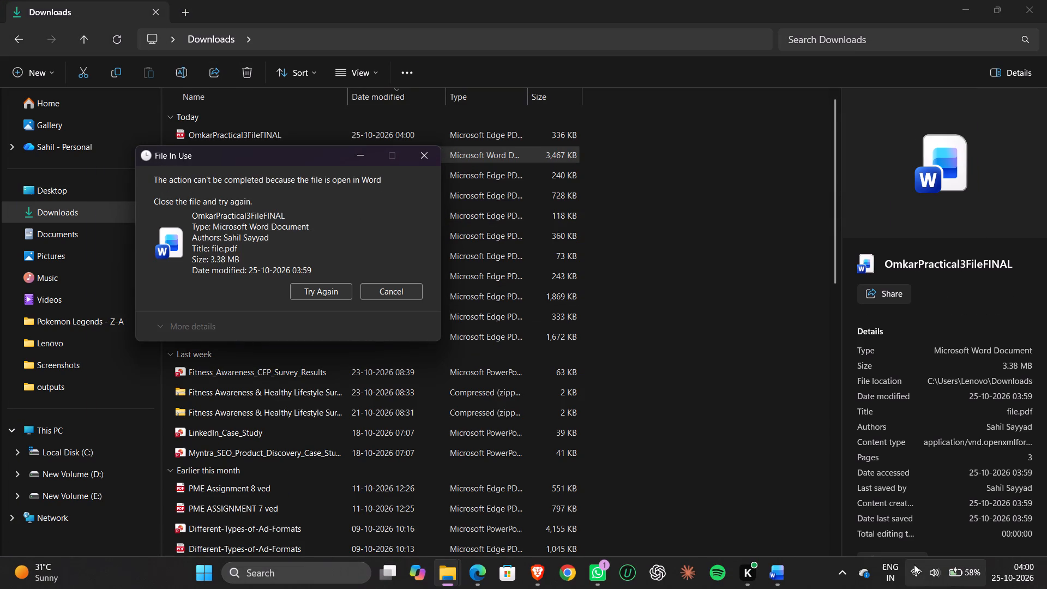
{"action": "left_click", "coordinate": [829, 455]}
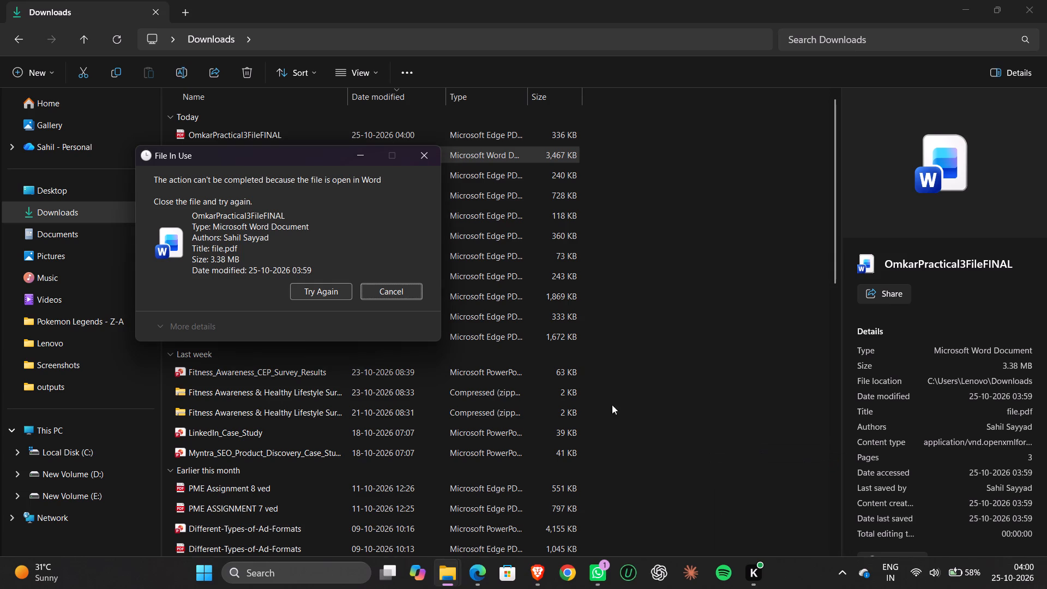
{"action": "left_click", "coordinate": [332, 285]}
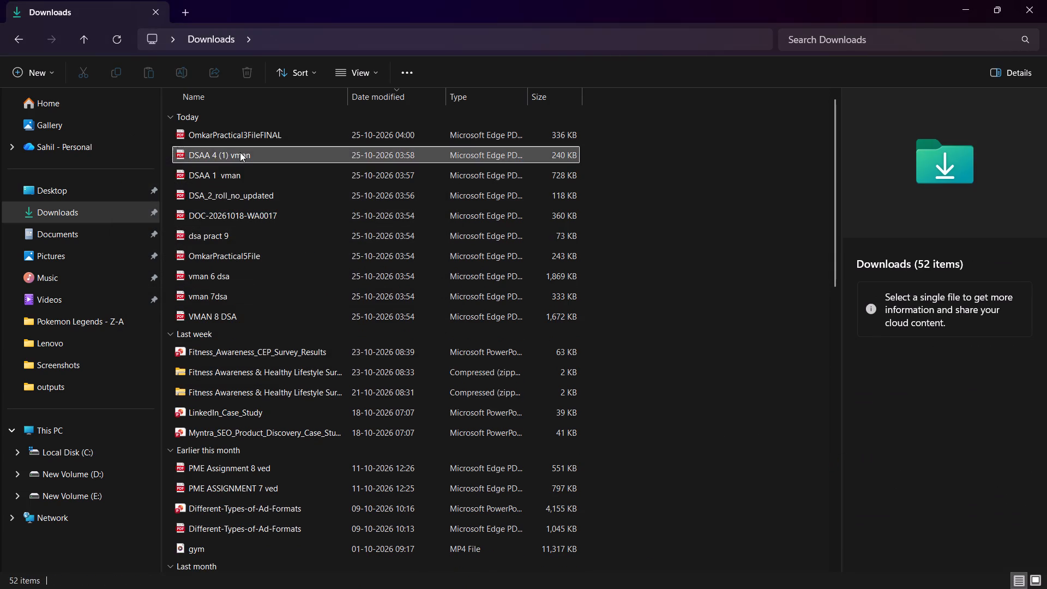
View the OmkarPractical5File PDF from the Downloads folder to check its batch and roll number, and close the browser.
{"action": "left_click", "coordinate": [222, 234]}
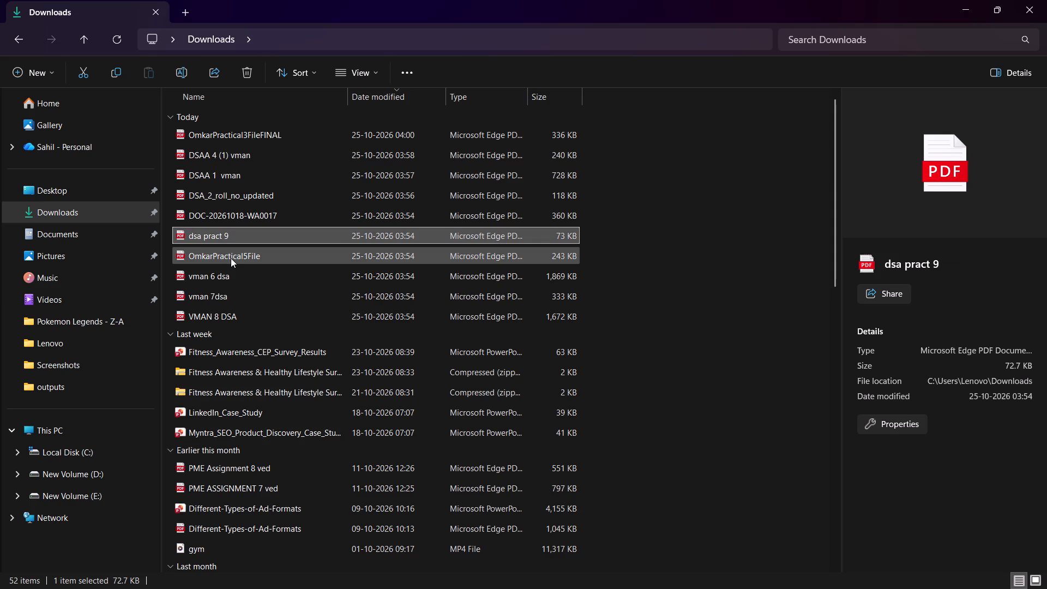
{"action": "left_click", "coordinate": [231, 258]}
{"action": "double_click", "coordinate": [231, 258]}
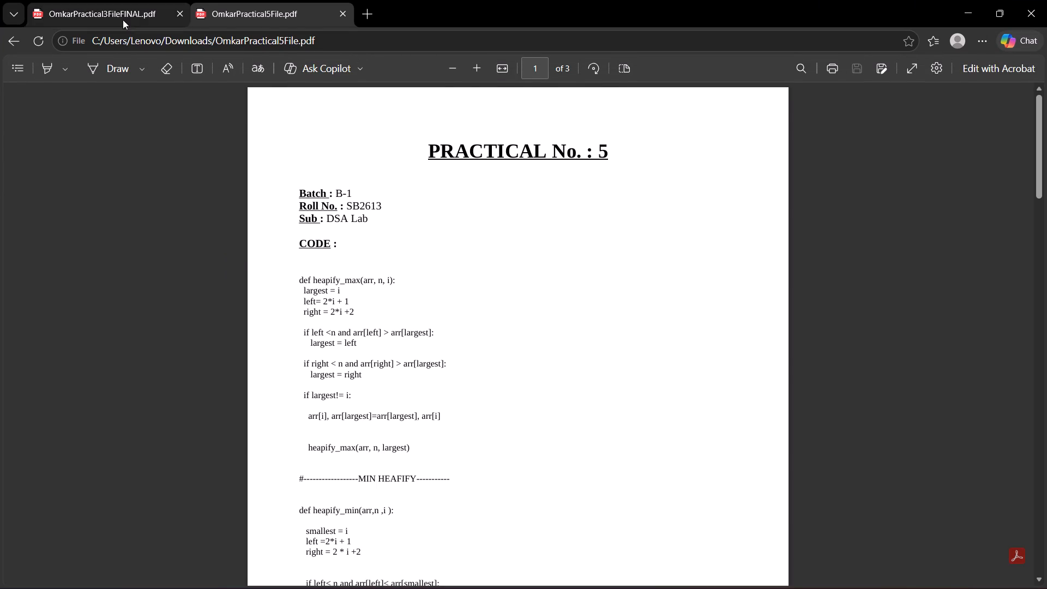
{"action": "left_click", "coordinate": [6, 34]}
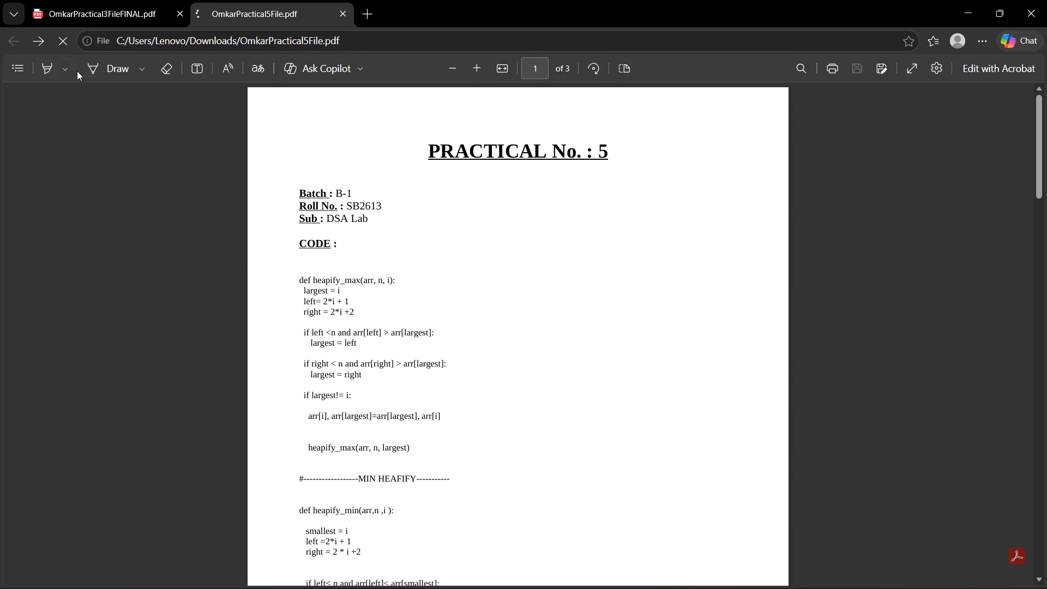
{"action": "left_click", "coordinate": [1043, 21]}
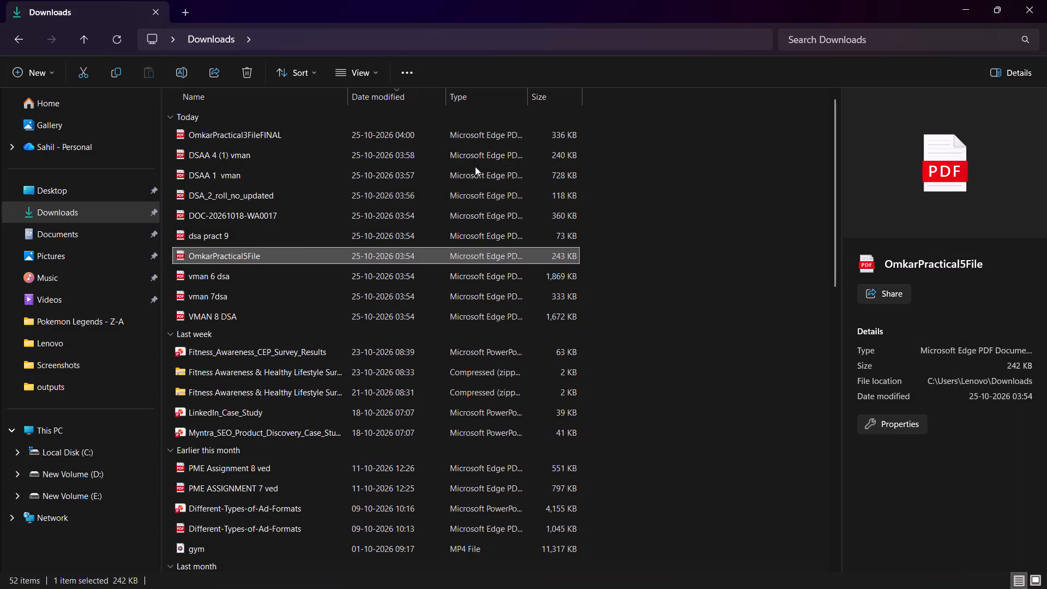
Open the OmkarPractical5File PDF in Word just this once, converting it to an editable document with editing enabled.
{"action": "right_click", "coordinate": [278, 257]}
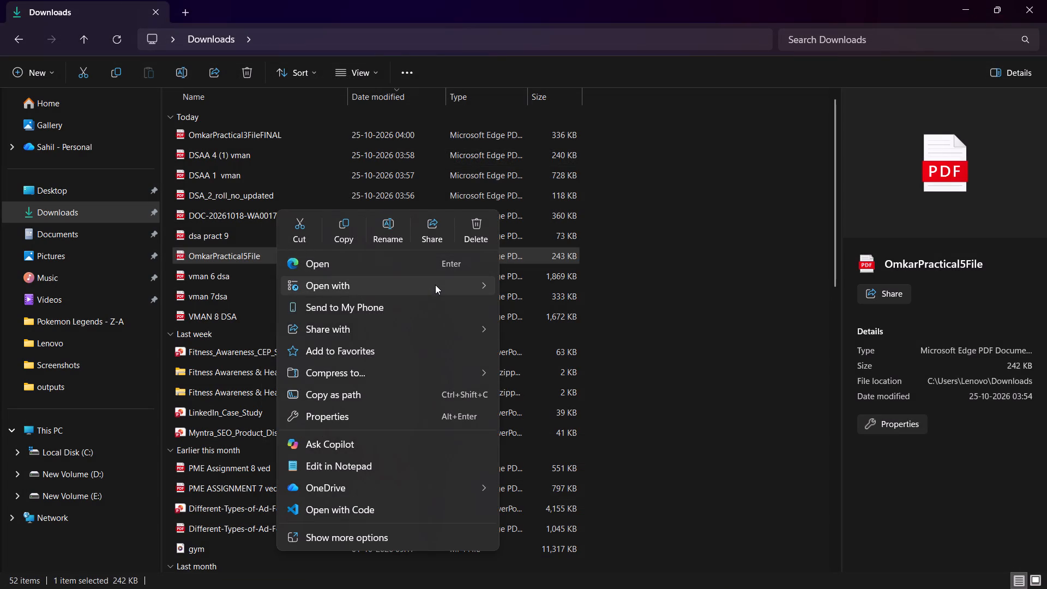
{"action": "left_click", "coordinate": [435, 285]}
{"action": "left_click", "coordinate": [569, 399]}
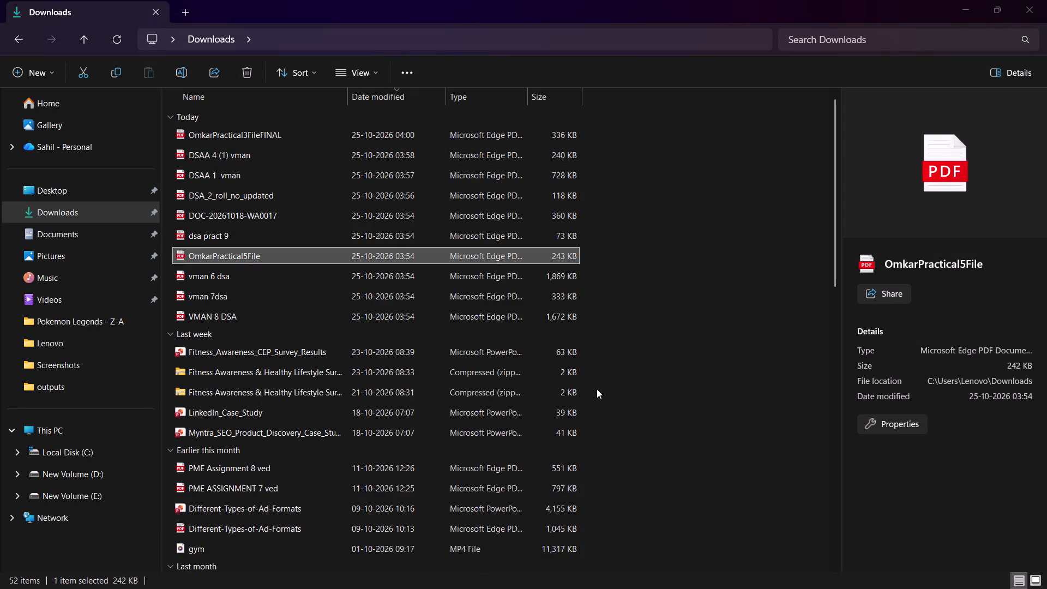
{"action": "scroll", "coordinate": [563, 425], "scroll_direction": "down", "scroll_amount": 7}
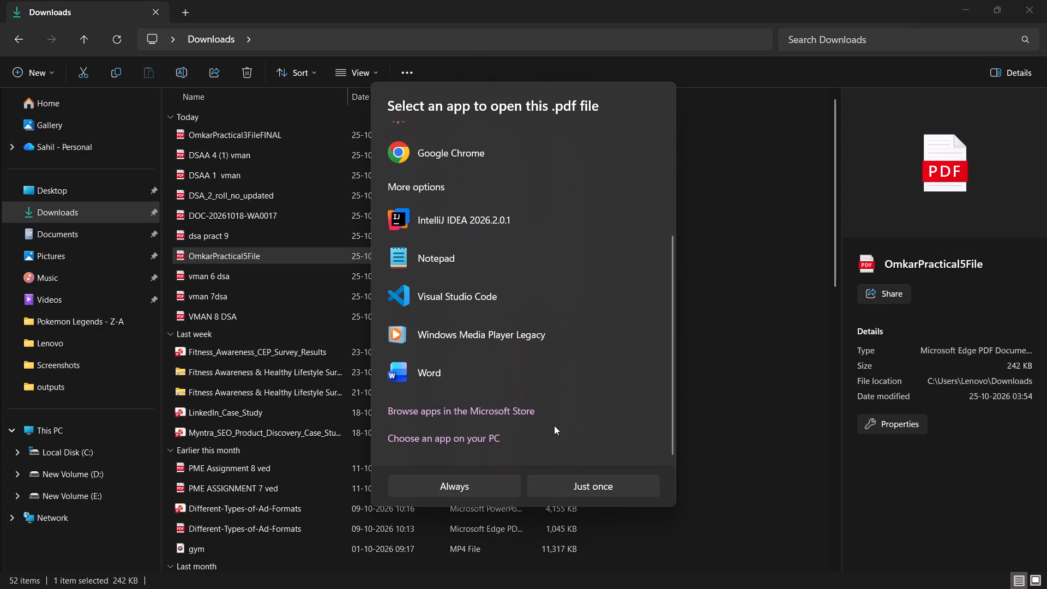
{"action": "left_click", "coordinate": [474, 374]}
{"action": "left_click", "coordinate": [587, 484]}
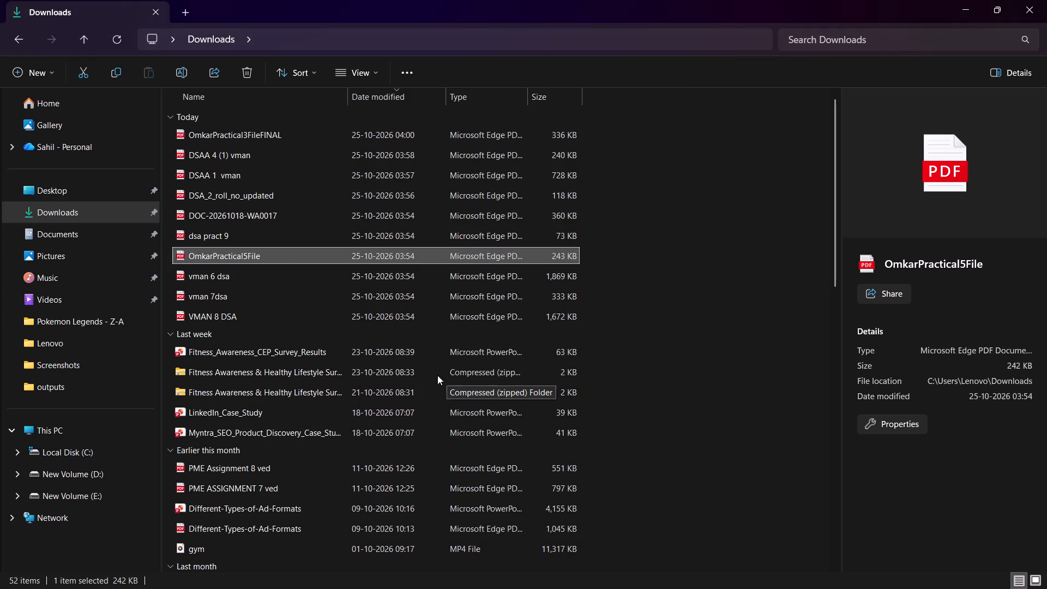
{"action": "left_click", "coordinate": [557, 359]}
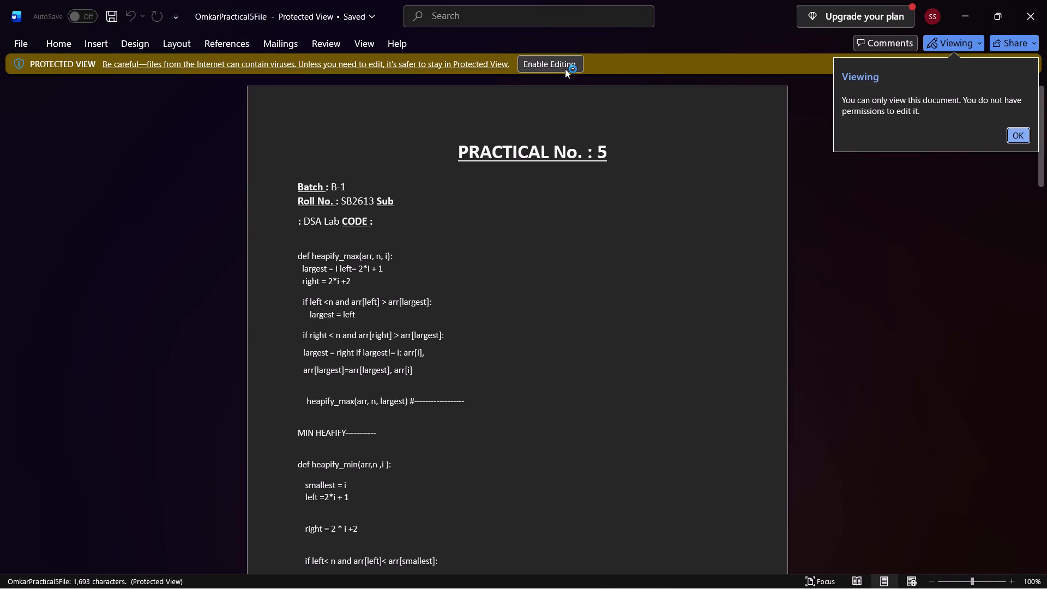
{"action": "left_click", "coordinate": [565, 63]}
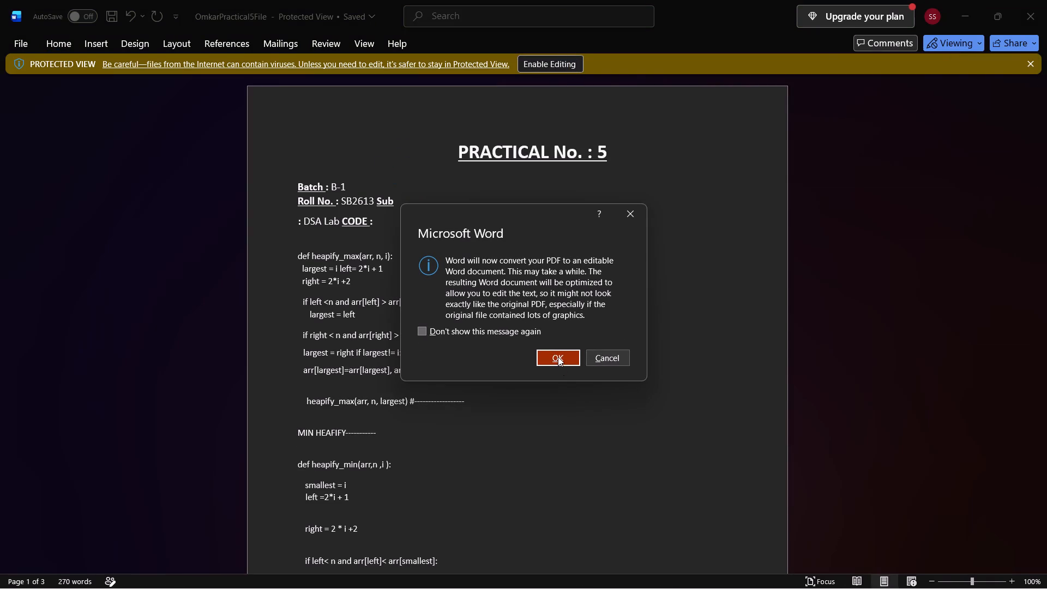
{"action": "left_click", "coordinate": [558, 357]}
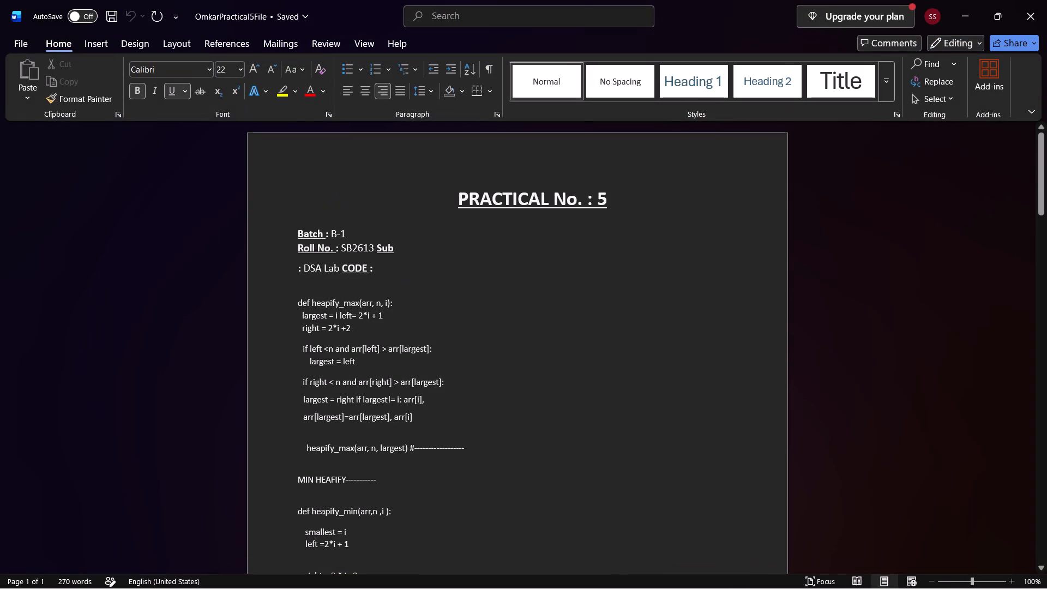
Set the batch to B-2 and change the last two digits of the roll number to 37.
{"action": "left_click", "coordinate": [350, 229]}
{"action": "key", "text": "BackSpace"}
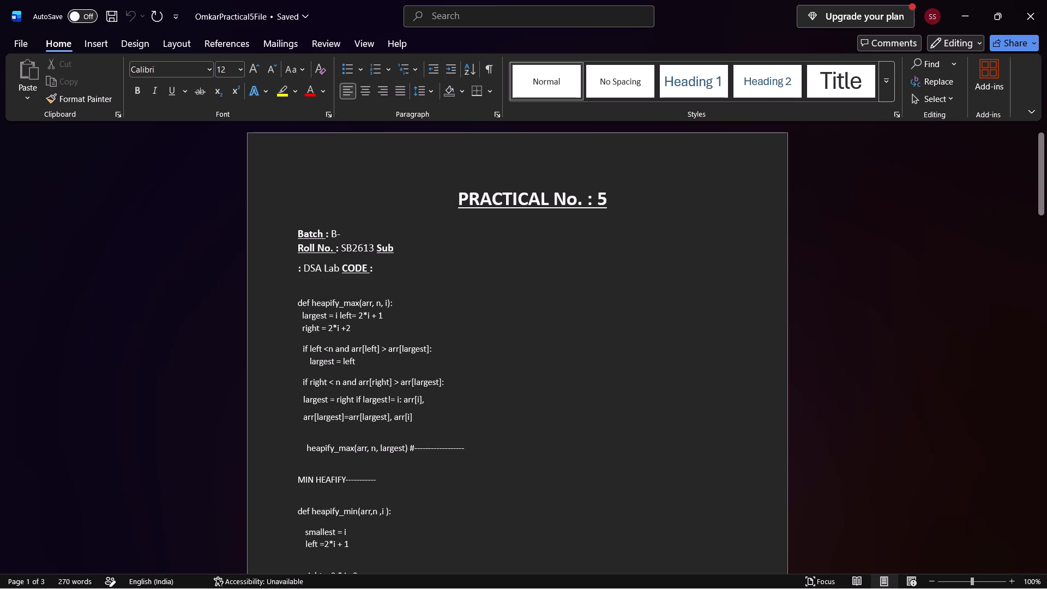
{"action": "key", "text": "2"}
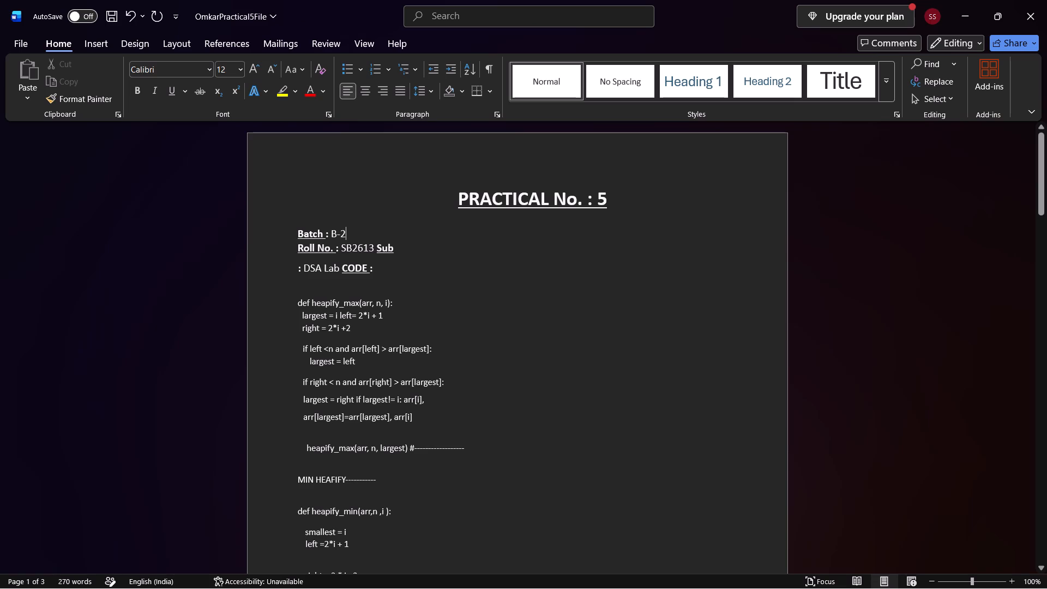
{"action": "left_click", "coordinate": [374, 247]}
{"action": "key", "text": "BackSpace"}
{"action": "key", "text": "BackSpace"}
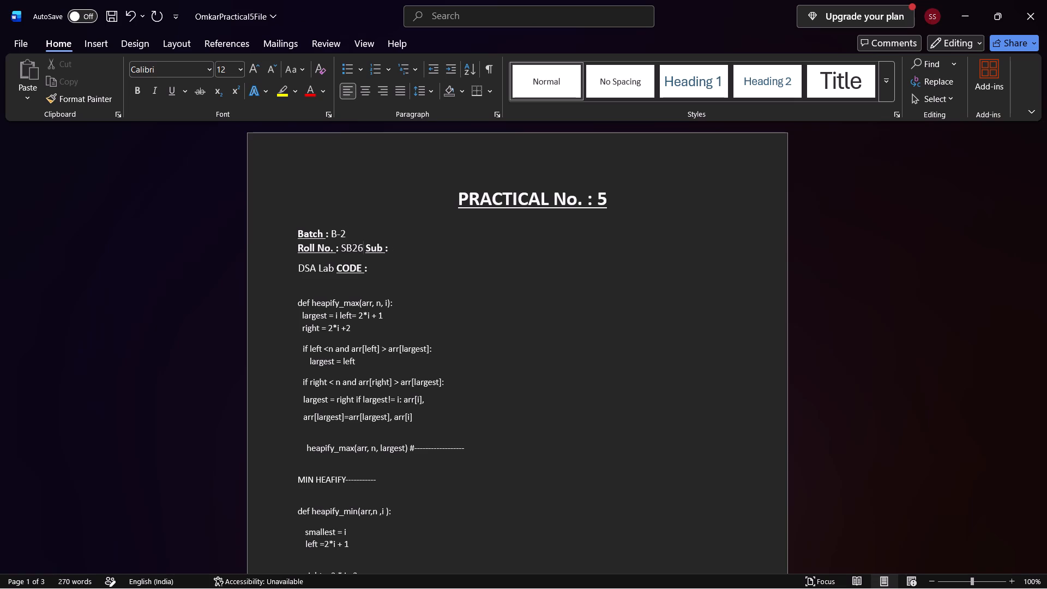
{"action": "type", "text": "37"}
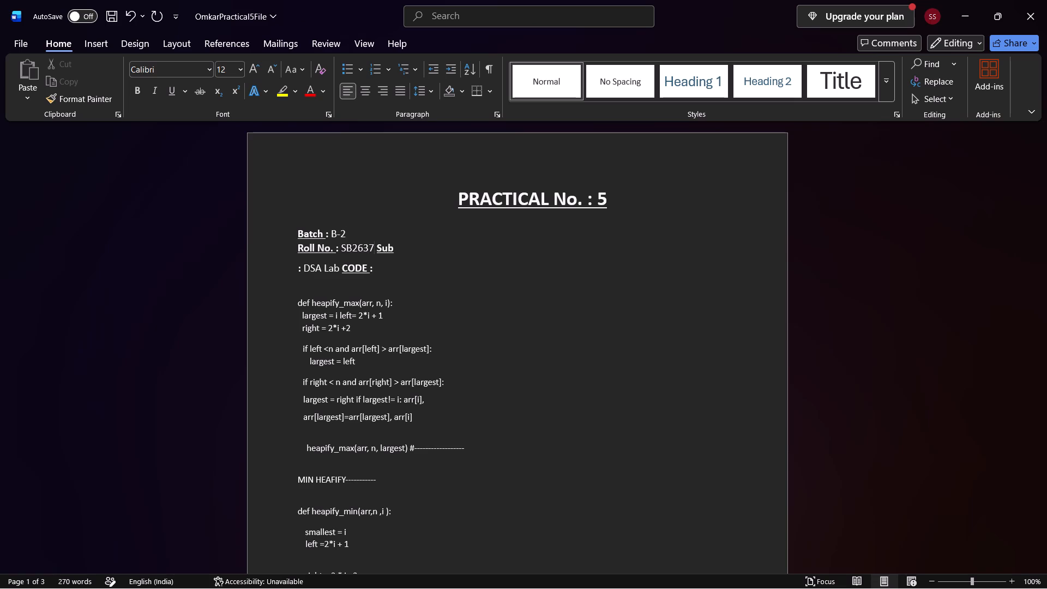
Push the Sub label and the CODE heading onto their own lines by adding spaces after the roll number and after DSA Lab.
{"action": "key", "text": "space"}
{"action": "key", "text": "space"}
{"action": "key", "text": "space"}
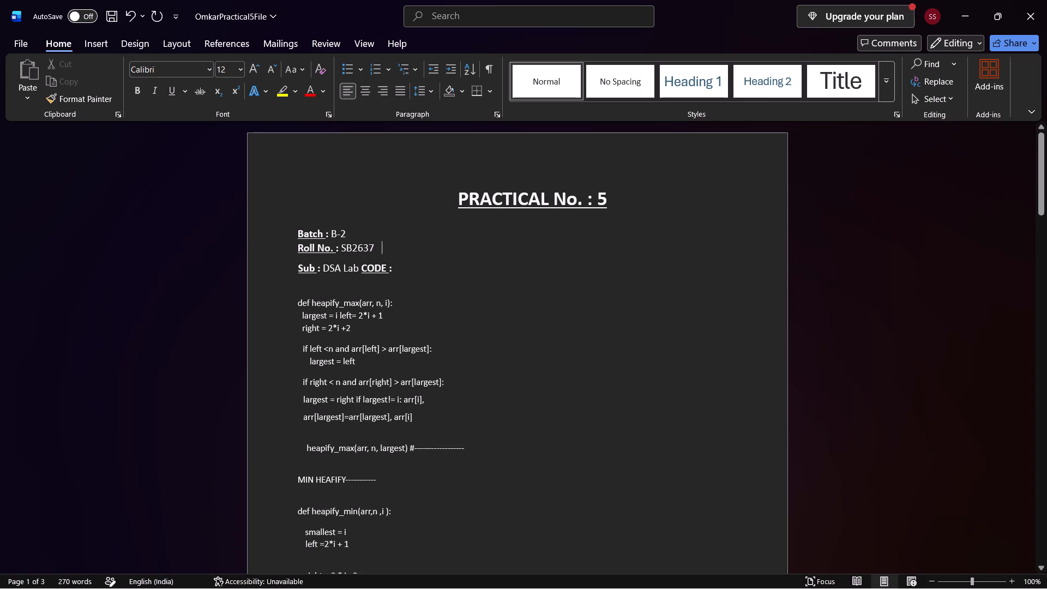
{"action": "left_click", "coordinate": [360, 261]}
{"action": "key", "text": "space"}
{"action": "key", "text": "space"}
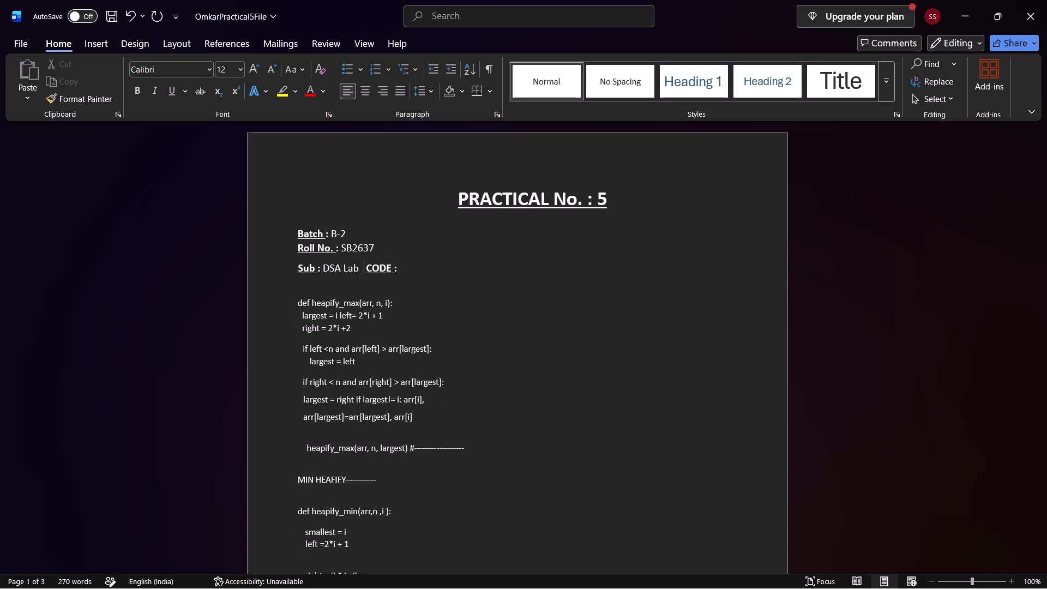
{"action": "key", "text": "space"}
{"action": "key", "text": "space"}
{"action": "key", "text": "space"}
Look over the edited document and save it as a Word document named OmkarPractical5File in the Downloads folder.
{"action": "scroll", "coordinate": [362, 261], "scroll_direction": "down", "scroll_amount": 3}
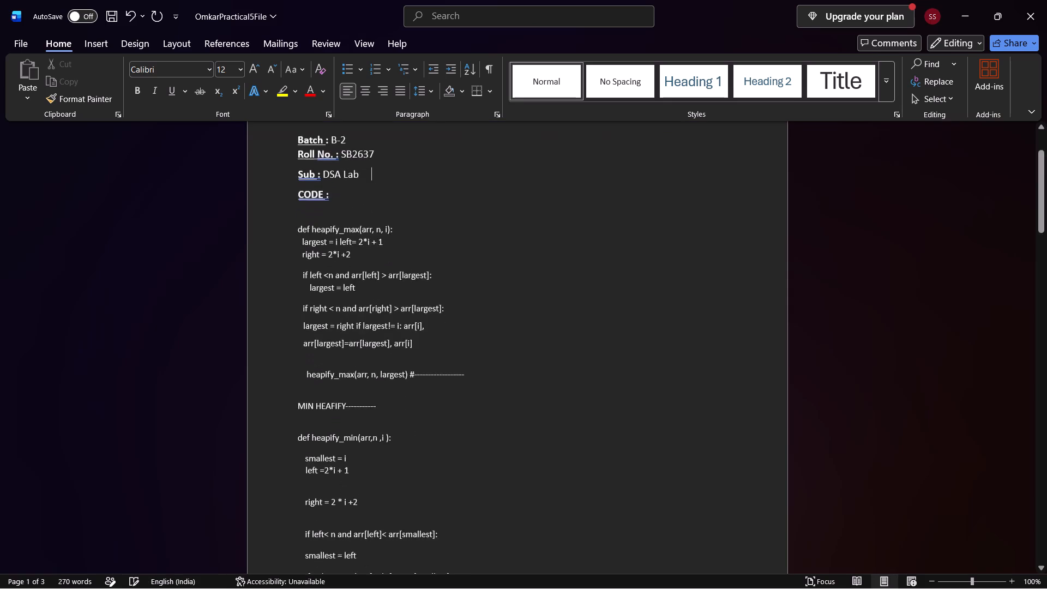
{"action": "scroll", "coordinate": [362, 261], "scroll_direction": "down", "scroll_amount": 12}
{"action": "scroll", "coordinate": [365, 256], "scroll_direction": "up", "scroll_amount": 1}
{"action": "scroll", "coordinate": [365, 256], "scroll_direction": "down", "scroll_amount": 5}
{"action": "scroll", "coordinate": [365, 256], "scroll_direction": "up", "scroll_amount": 1}
{"action": "scroll", "coordinate": [365, 256], "scroll_direction": "down", "scroll_amount": 16}
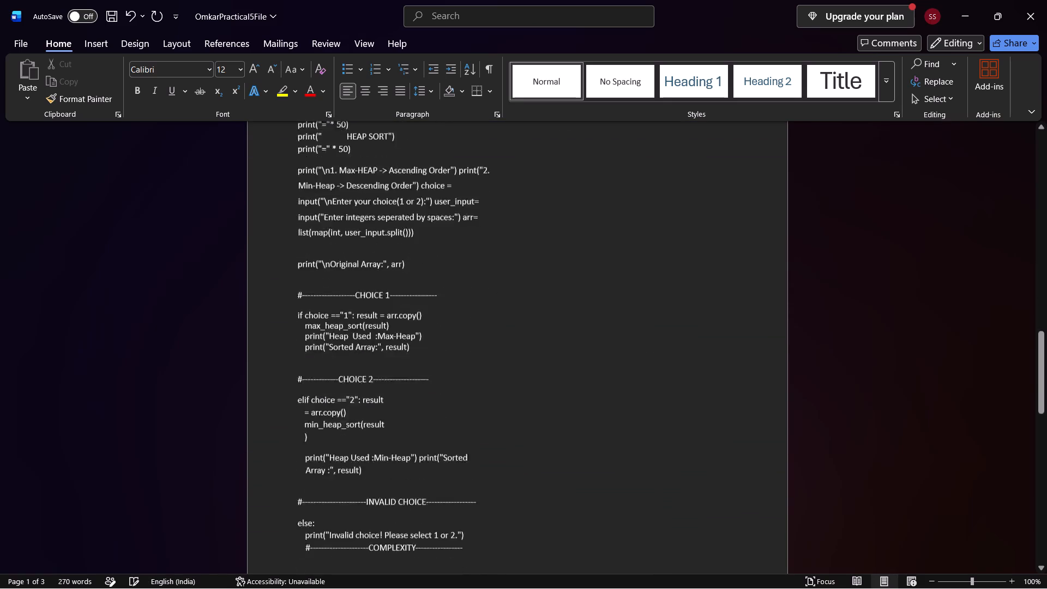
{"action": "scroll", "coordinate": [366, 254], "scroll_direction": "down", "scroll_amount": 20}
{"action": "scroll", "coordinate": [366, 254], "scroll_direction": "down", "scroll_amount": 14}
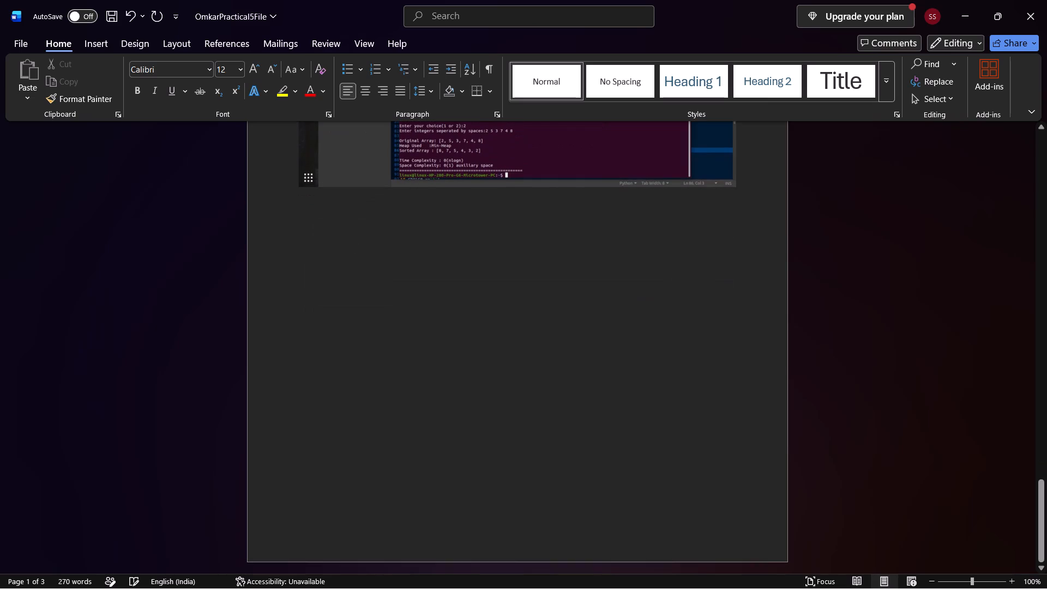
{"action": "left_click", "coordinate": [113, 14]}
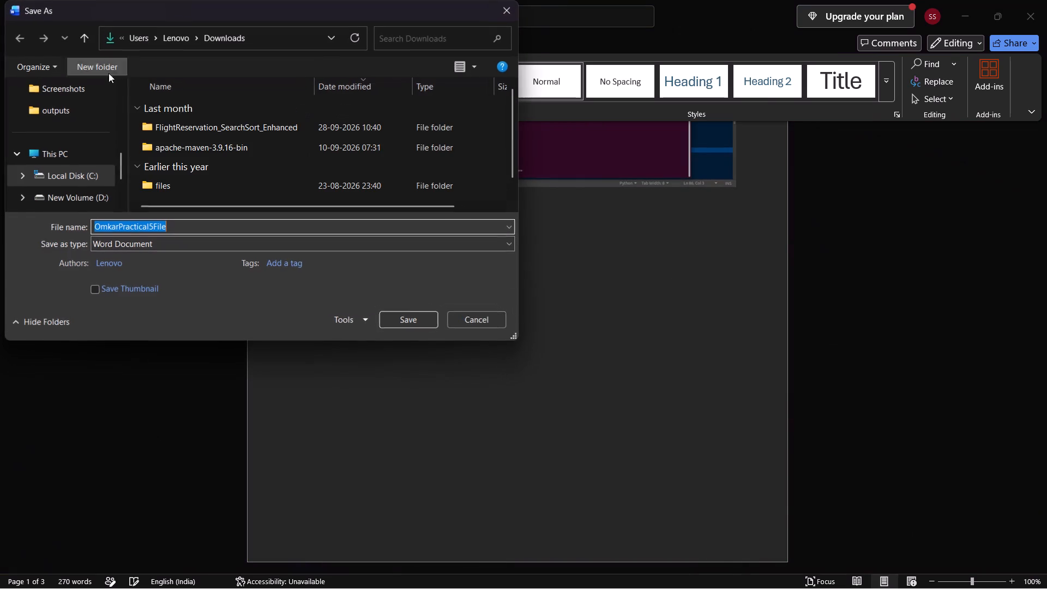
{"action": "left_click", "coordinate": [416, 321]}
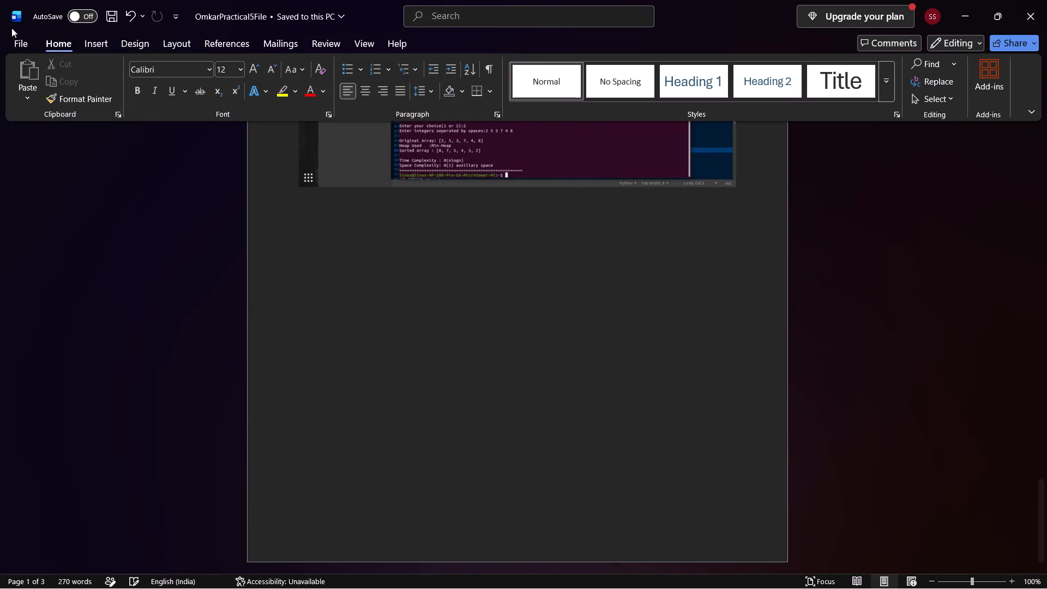
Export the document as a PDF over the existing OmkarPractical5File PDF, and close the resulting PDF and Word windows.
{"action": "left_click", "coordinate": [19, 40]}
{"action": "left_click", "coordinate": [44, 304]}
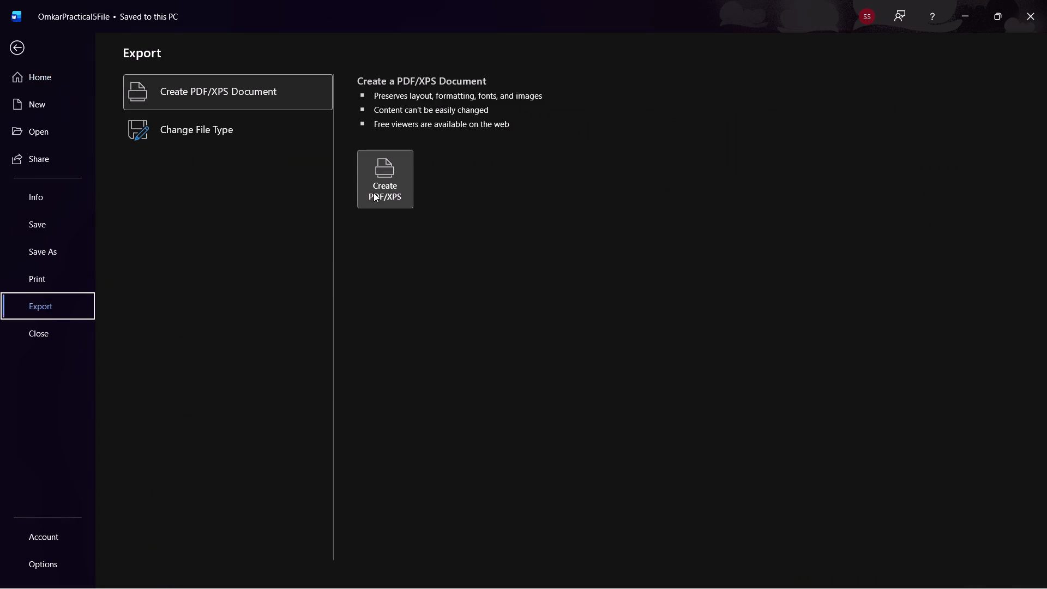
{"action": "left_click", "coordinate": [374, 193]}
{"action": "left_click", "coordinate": [402, 371]}
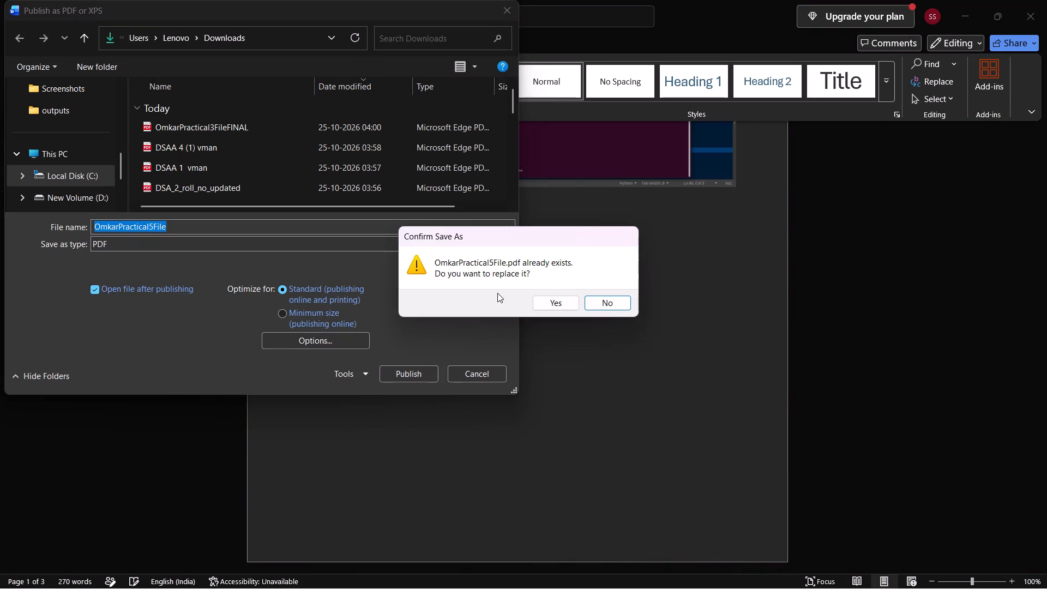
{"action": "left_click", "coordinate": [559, 298]}
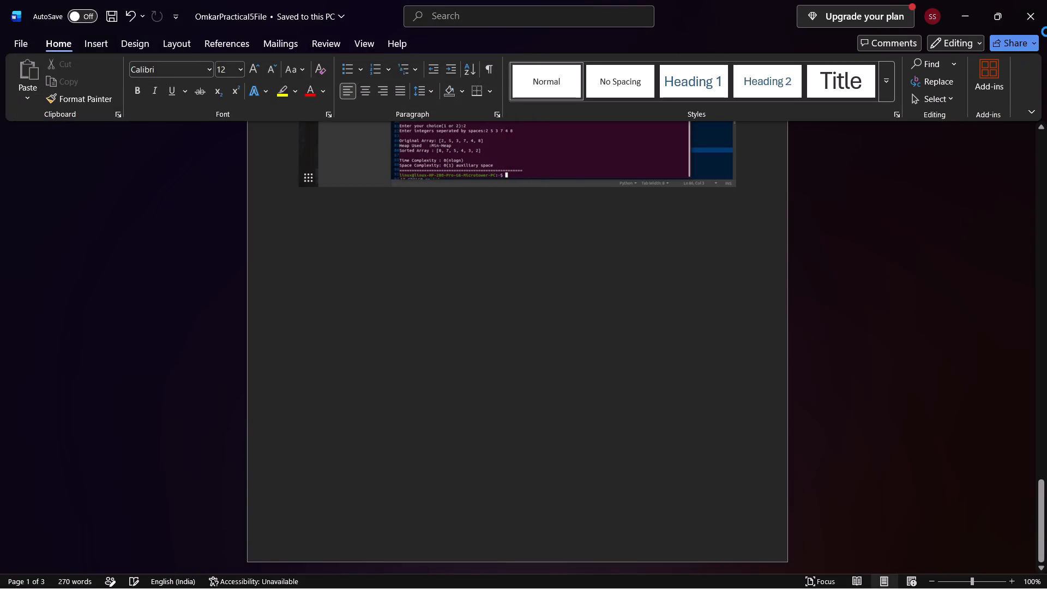
{"action": "left_click", "coordinate": [1043, 21]}
{"action": "left_click", "coordinate": [1043, 21]}
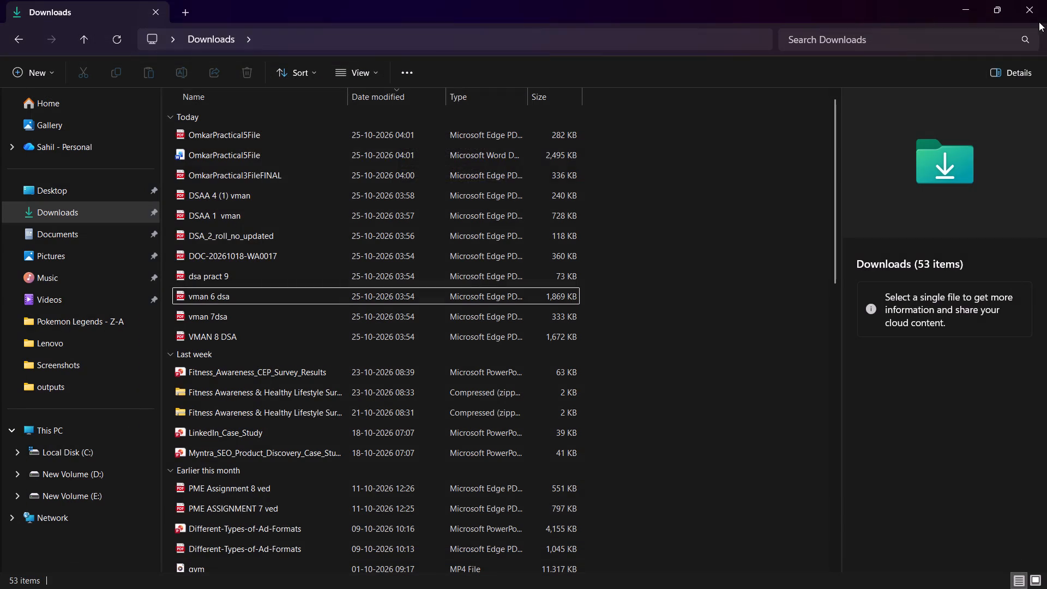
Delete the intermediate OmkarPractical5File Word document from the Downloads folder.
{"action": "left_click", "coordinate": [211, 147]}
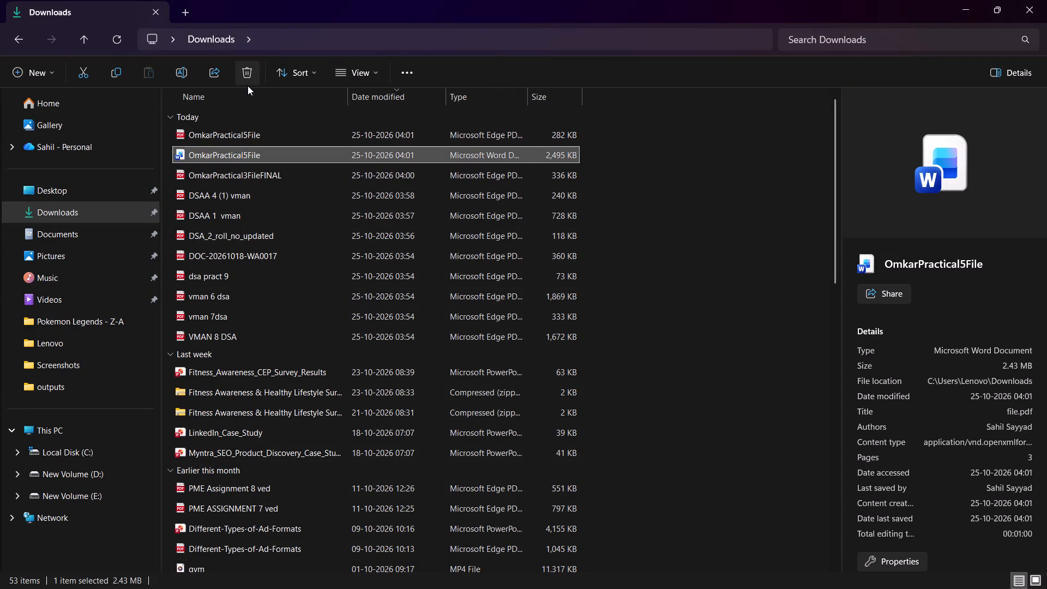
{"action": "left_click", "coordinate": [248, 69]}
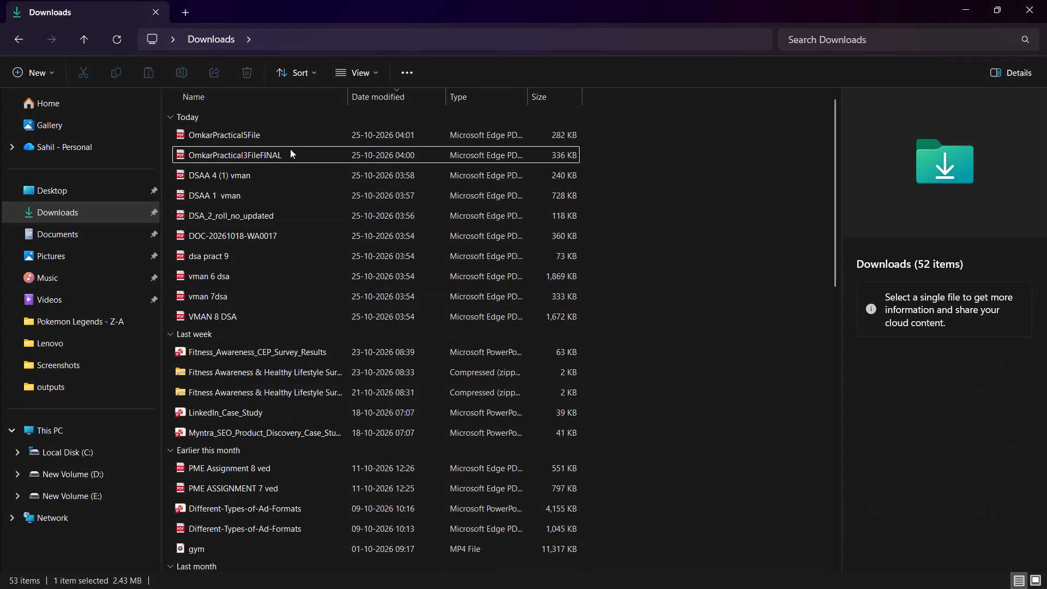
View the vman 6 dsa PDF from the Downloads folder to check its header details, and close it.
{"action": "left_click", "coordinate": [234, 256]}
{"action": "triple_click", "coordinate": [235, 273]}
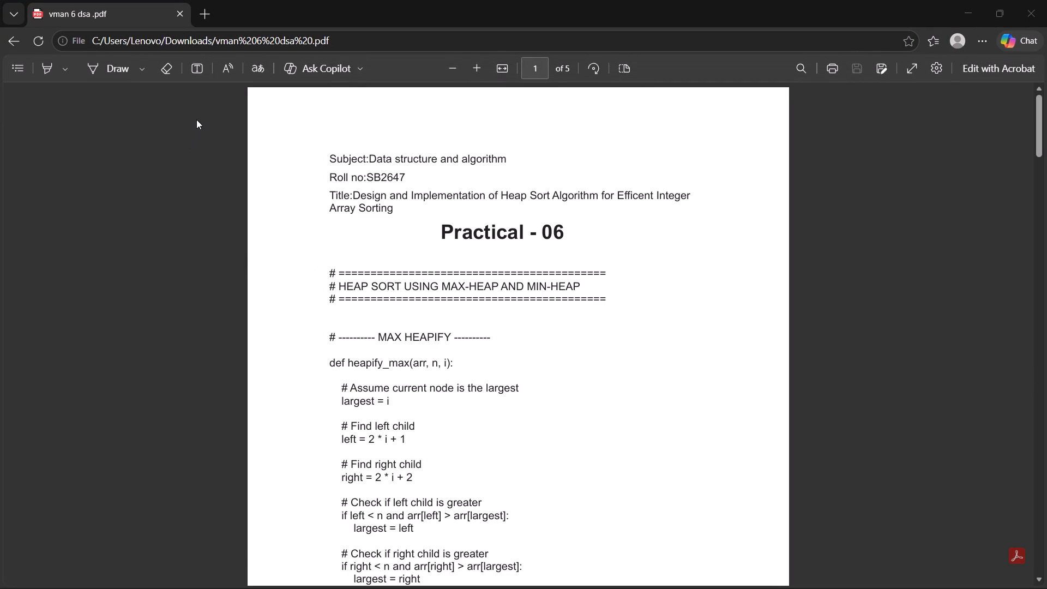
{"action": "left_click", "coordinate": [1046, 0]}
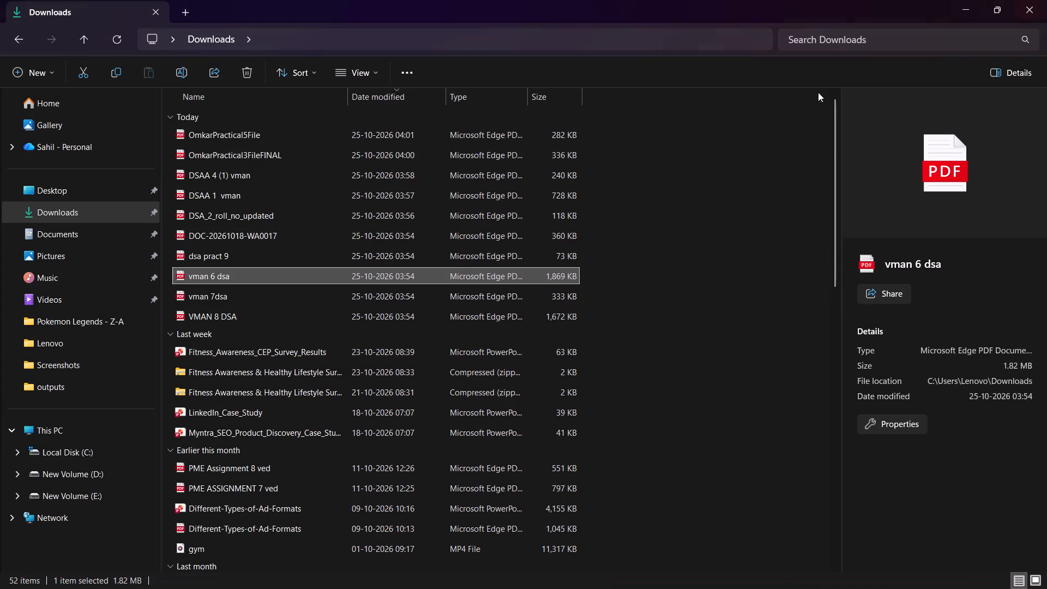
Open the vman 6 dsa PDF from the Downloads folder in Word just once, converting it to an editable document with editing enabled.
{"action": "right_click", "coordinate": [340, 273]}
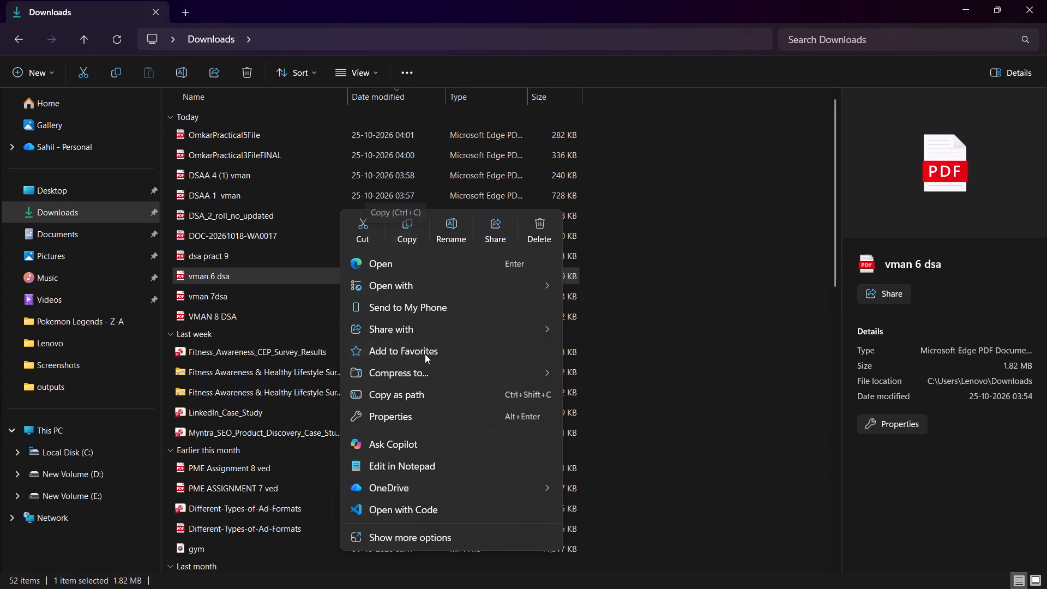
{"action": "left_click", "coordinate": [428, 286]}
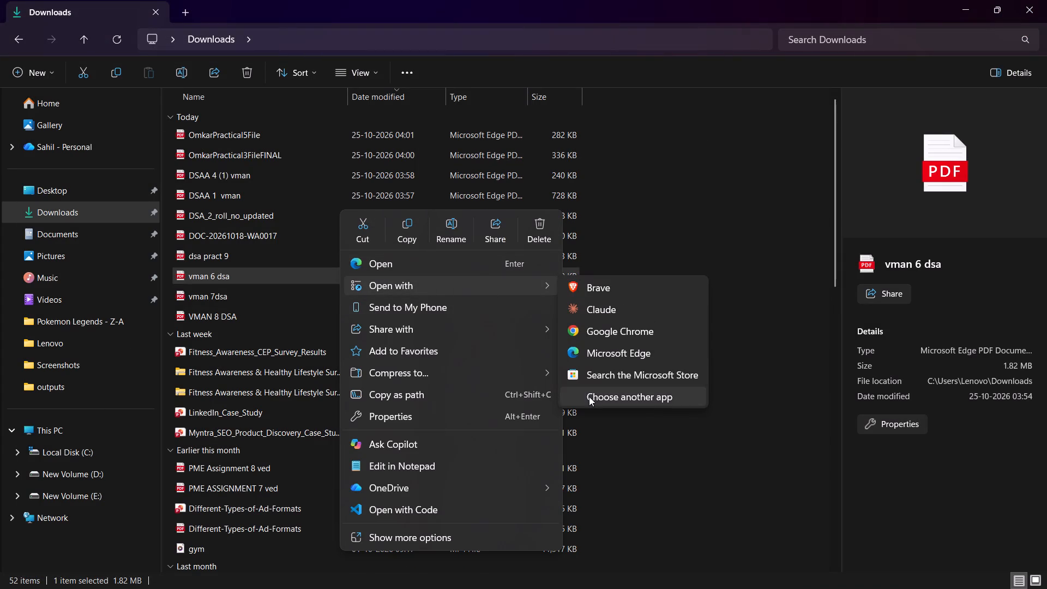
{"action": "left_click", "coordinate": [589, 396]}
{"action": "scroll", "coordinate": [483, 373], "scroll_direction": "down", "scroll_amount": 4}
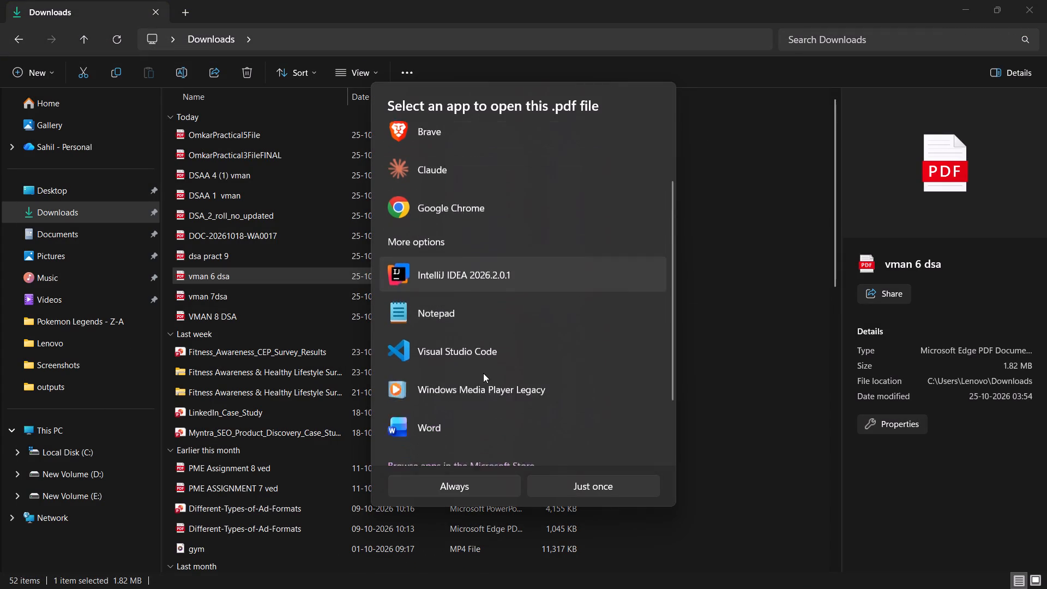
{"action": "left_click", "coordinate": [474, 375]}
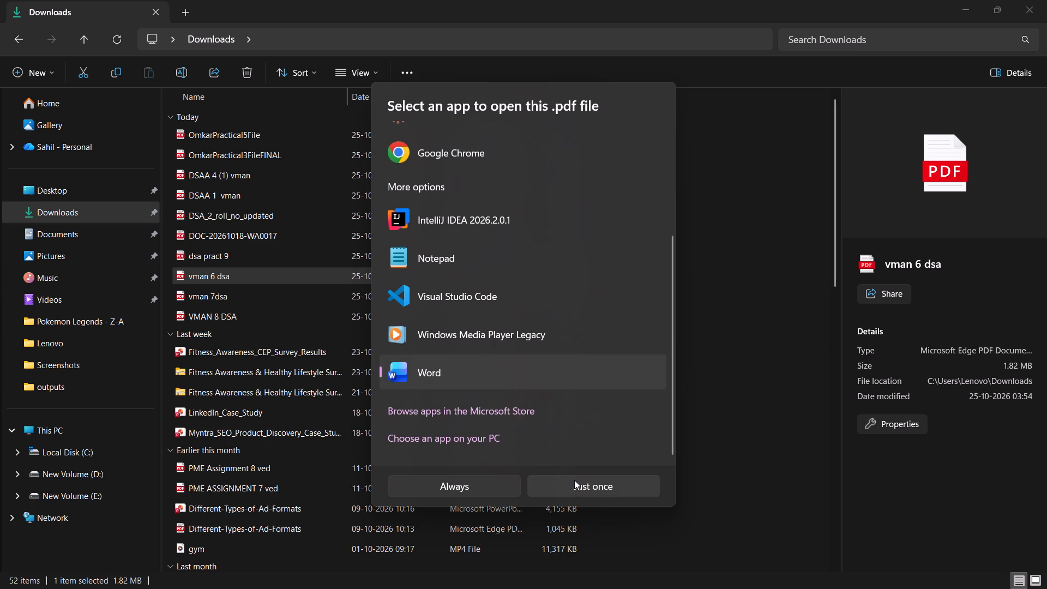
{"action": "left_click", "coordinate": [574, 484]}
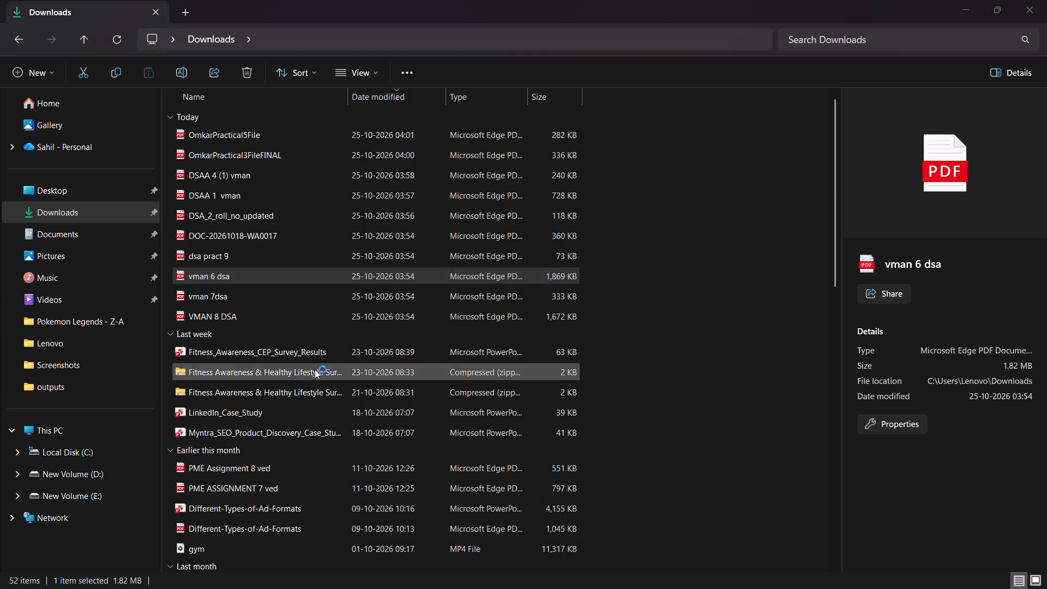
{"action": "left_click", "coordinate": [542, 357]}
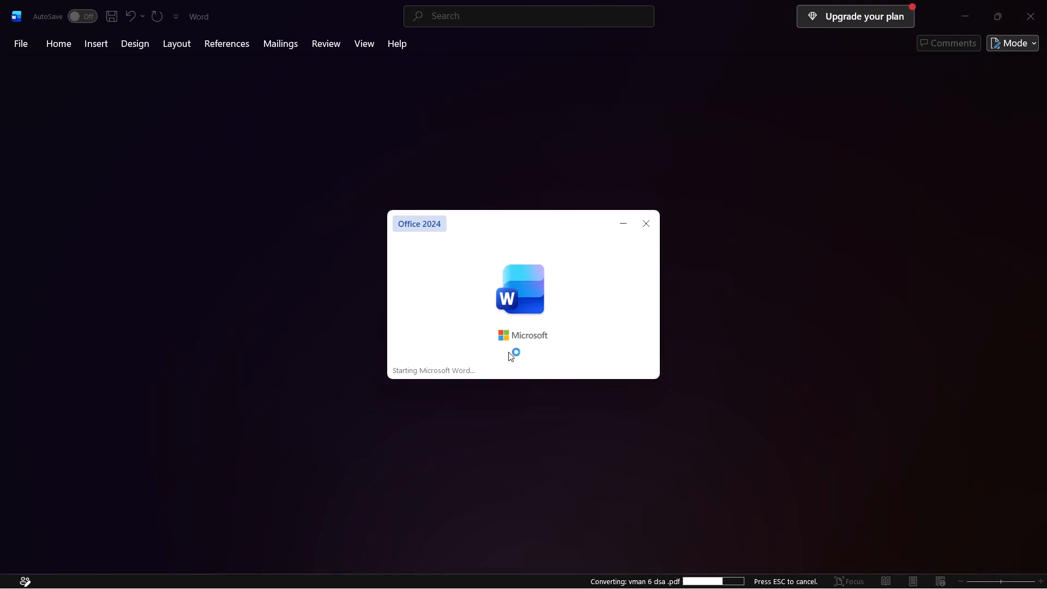
{"action": "left_click", "coordinate": [547, 68]}
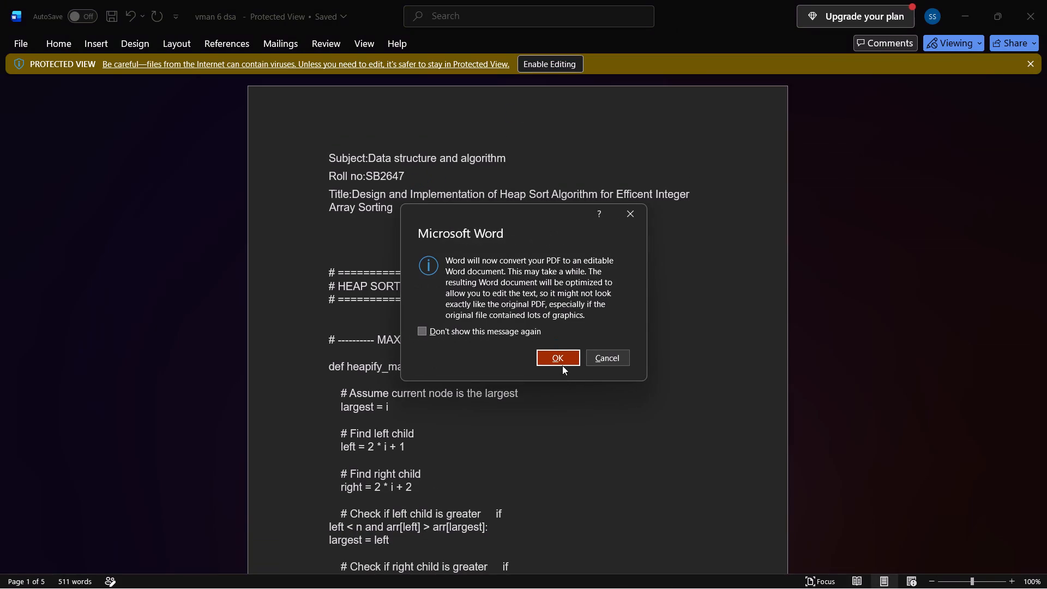
{"action": "left_click", "coordinate": [562, 364]}
Replace the last two digits of the roll number in the document header with the corrected ending.
{"action": "left_click", "coordinate": [411, 223]}
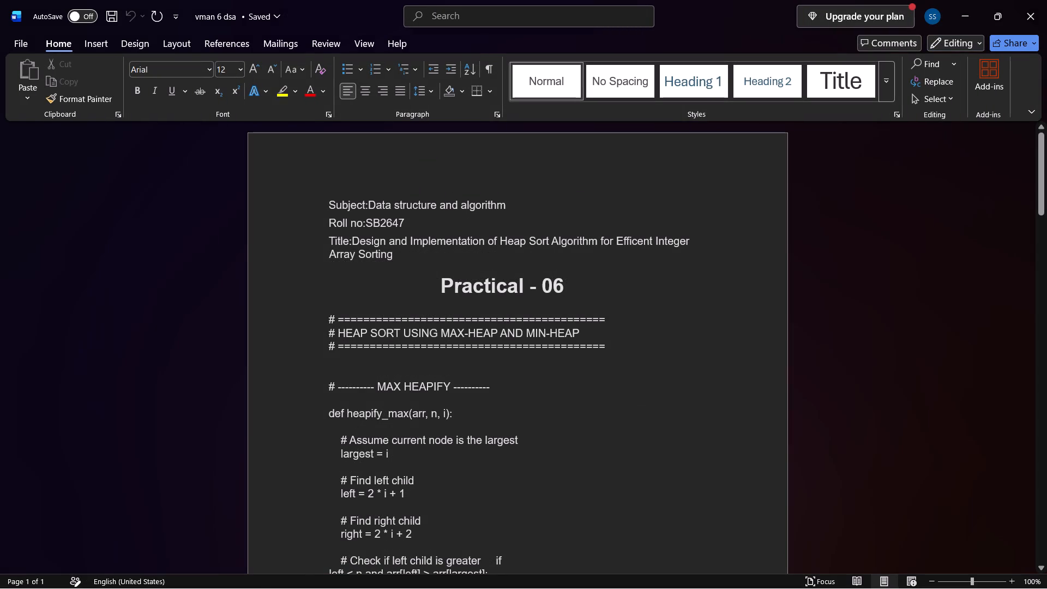
{"action": "key", "text": "BackSpace"}
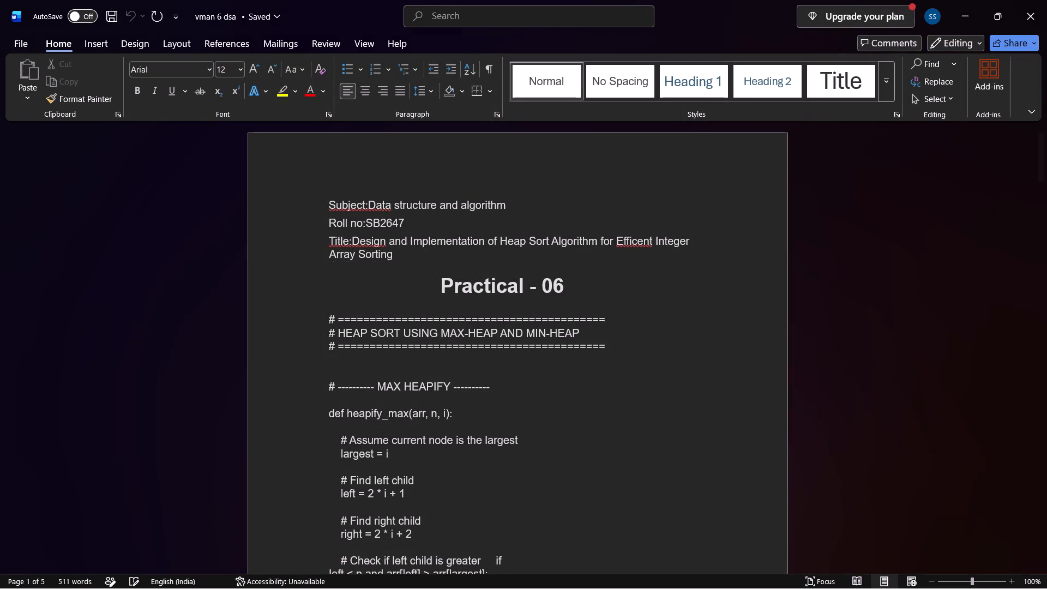
{"action": "key", "text": "BackSpace"}
{"action": "type", "text": "37"}
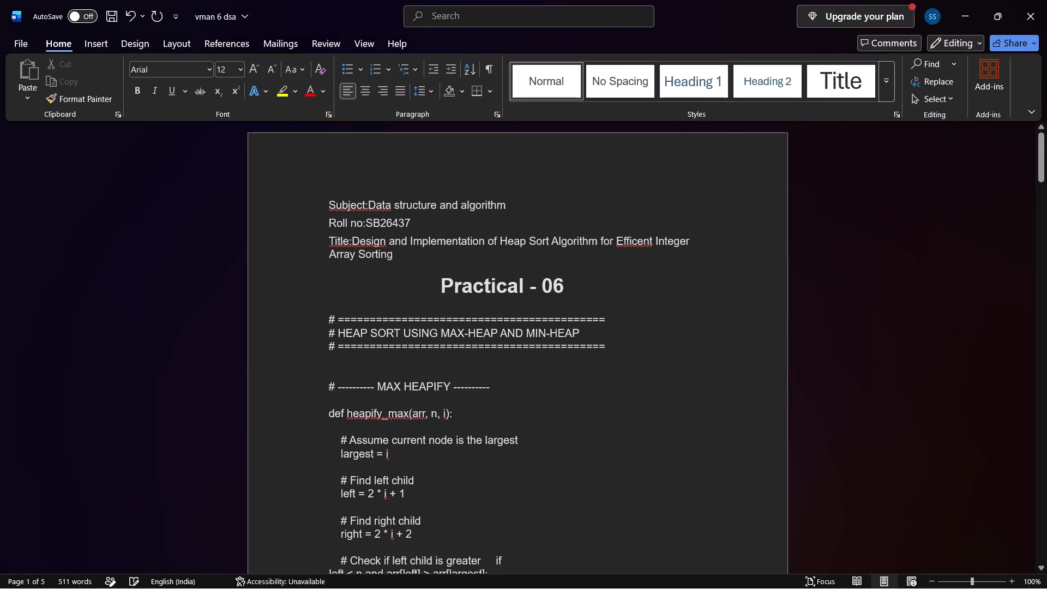
Look through the converted heap sort document down to its last page to check the code and output layout.
{"action": "scroll", "coordinate": [393, 269], "scroll_direction": "down", "scroll_amount": 16}
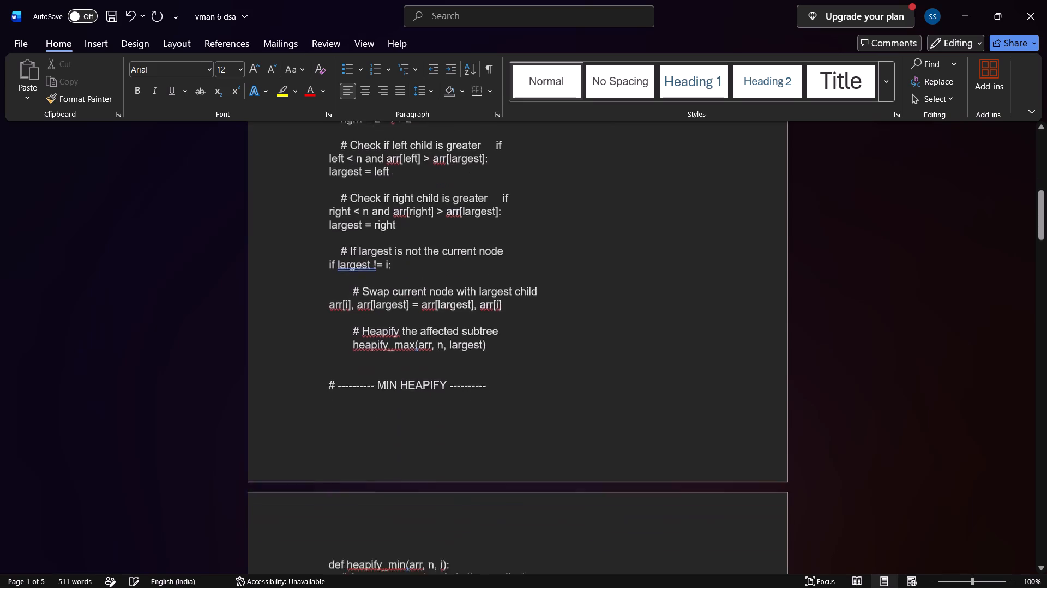
{"action": "scroll", "coordinate": [388, 279], "scroll_direction": "down", "scroll_amount": 9}
{"action": "scroll", "coordinate": [373, 292], "scroll_direction": "up", "scroll_amount": 1}
{"action": "scroll", "coordinate": [373, 292], "scroll_direction": "down", "scroll_amount": 15}
{"action": "scroll", "coordinate": [359, 291], "scroll_direction": "up", "scroll_amount": 1}
{"action": "scroll", "coordinate": [359, 291], "scroll_direction": "down", "scroll_amount": 5}
{"action": "scroll", "coordinate": [359, 291], "scroll_direction": "up", "scroll_amount": 1}
{"action": "scroll", "coordinate": [359, 291], "scroll_direction": "down", "scroll_amount": 1}
{"action": "scroll", "coordinate": [359, 291], "scroll_direction": "up", "scroll_amount": 1}
{"action": "scroll", "coordinate": [363, 298], "scroll_direction": "down", "scroll_amount": 5}
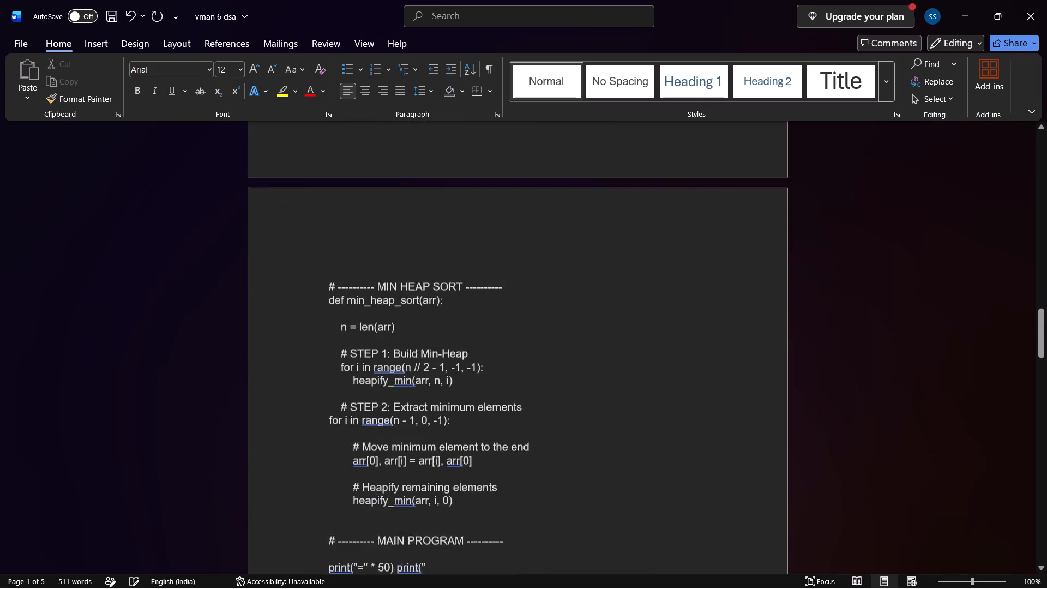
{"action": "scroll", "coordinate": [363, 298], "scroll_direction": "down", "scroll_amount": 6}
{"action": "scroll", "coordinate": [364, 294], "scroll_direction": "up", "scroll_amount": 1}
{"action": "scroll", "coordinate": [364, 294], "scroll_direction": "down", "scroll_amount": 9}
{"action": "scroll", "coordinate": [362, 296], "scroll_direction": "up", "scroll_amount": 1}
{"action": "scroll", "coordinate": [362, 296], "scroll_direction": "down", "scroll_amount": 1}
{"action": "scroll", "coordinate": [362, 296], "scroll_direction": "up", "scroll_amount": 1}
{"action": "scroll", "coordinate": [362, 296], "scroll_direction": "down", "scroll_amount": 20}
{"action": "scroll", "coordinate": [362, 296], "scroll_direction": "down", "scroll_amount": 4}
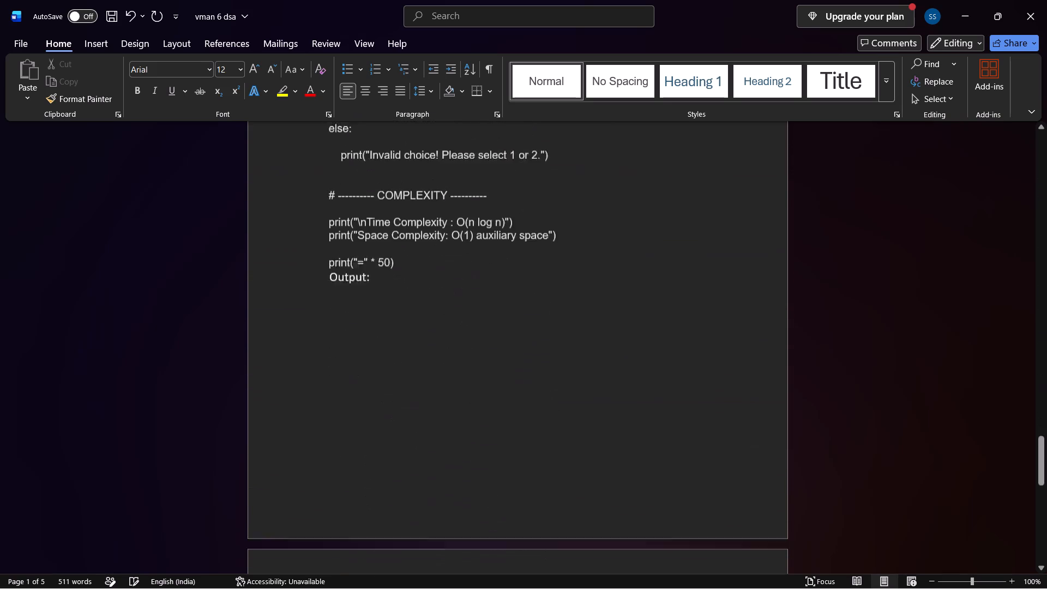
{"action": "scroll", "coordinate": [359, 293], "scroll_direction": "down", "scroll_amount": 20}
{"action": "scroll", "coordinate": [359, 293], "scroll_direction": "down", "scroll_amount": 3}
{"action": "scroll", "coordinate": [354, 298], "scroll_direction": "up", "scroll_amount": 1}
{"action": "scroll", "coordinate": [354, 298], "scroll_direction": "down", "scroll_amount": 4}
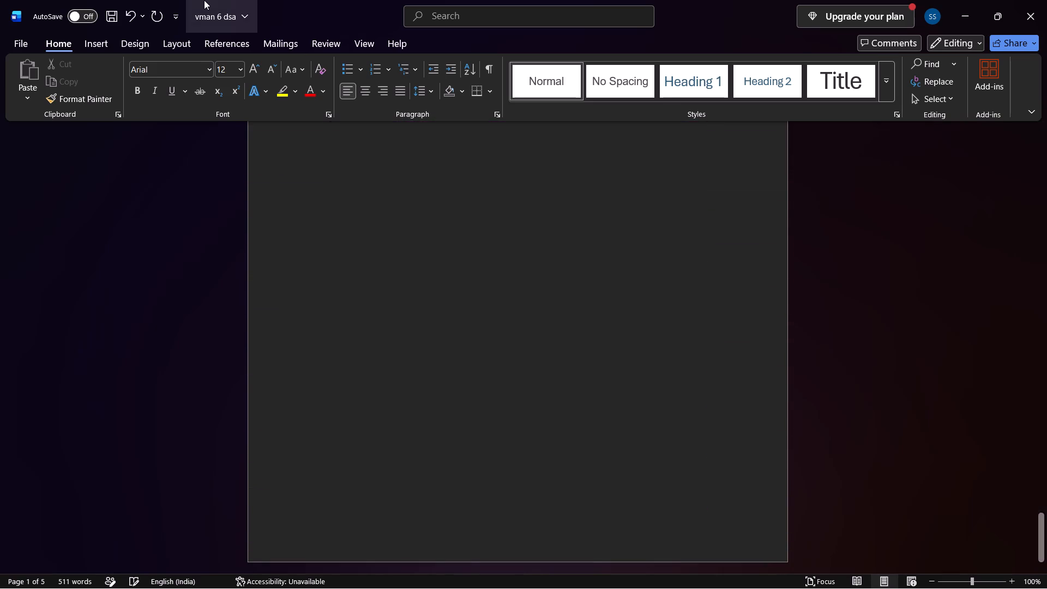
Save the edited file as a Word document named vman 6 dsa in the Downloads folder.
{"action": "left_click", "coordinate": [114, 15]}
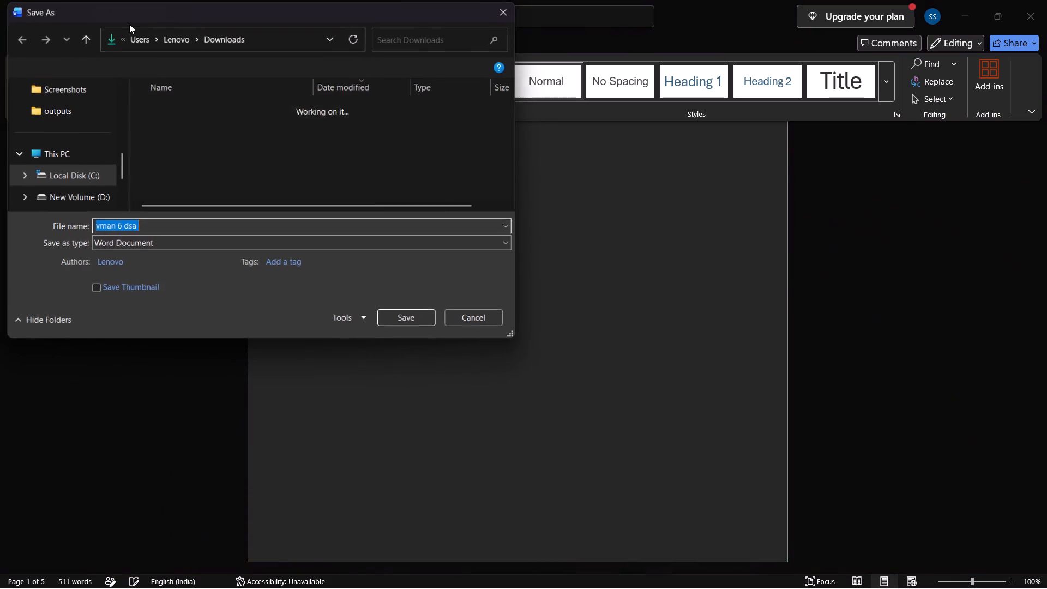
{"action": "left_click", "coordinate": [410, 326]}
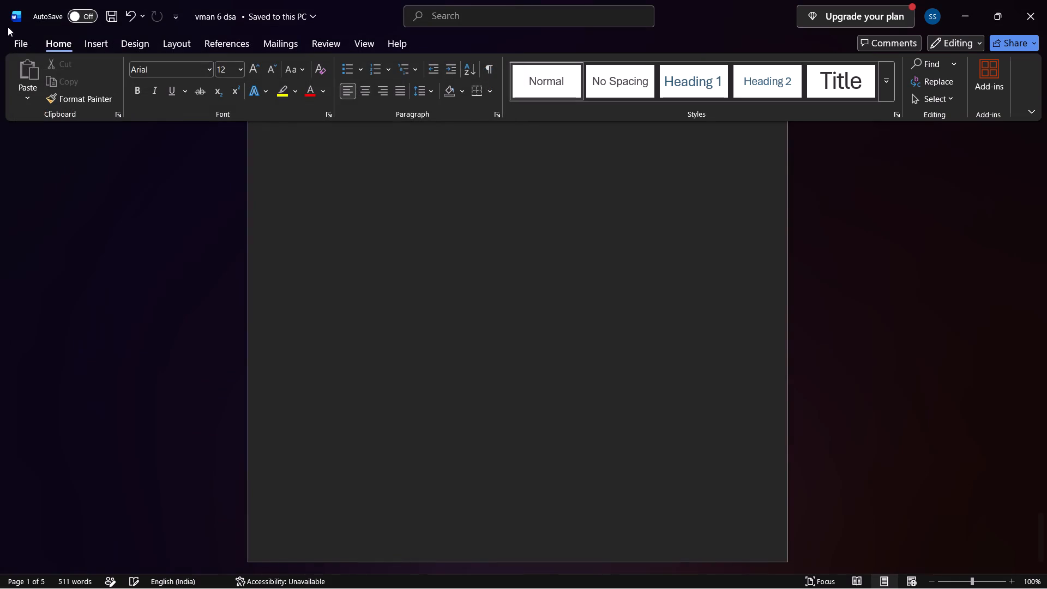
Export the document as a PDF over the existing vman 6 dsa PDF, and close the resulting PDF and Word windows.
{"action": "left_click", "coordinate": [23, 52]}
{"action": "left_click", "coordinate": [51, 305]}
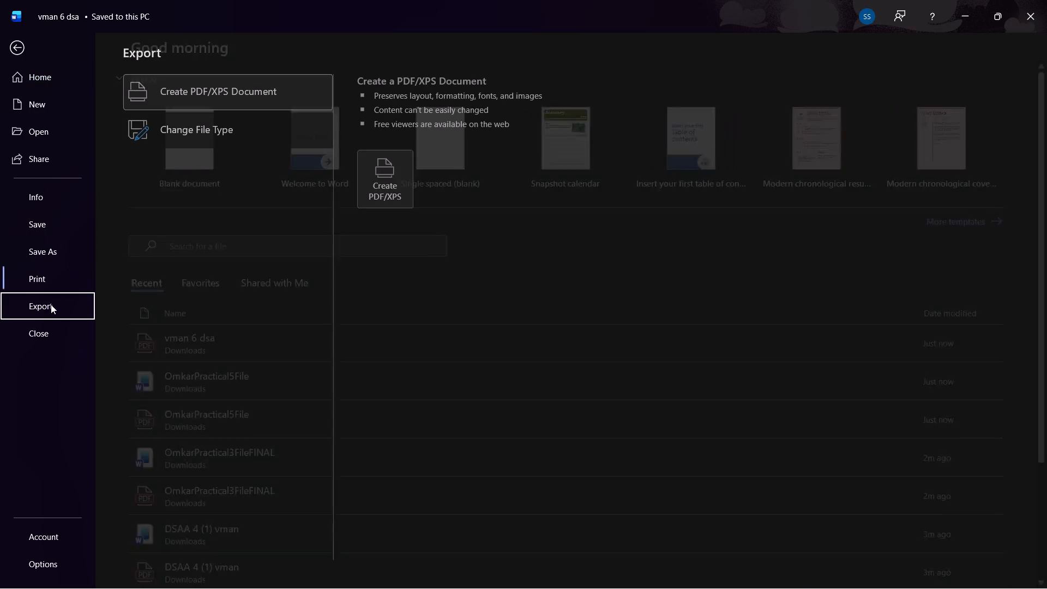
{"action": "left_click", "coordinate": [403, 196]}
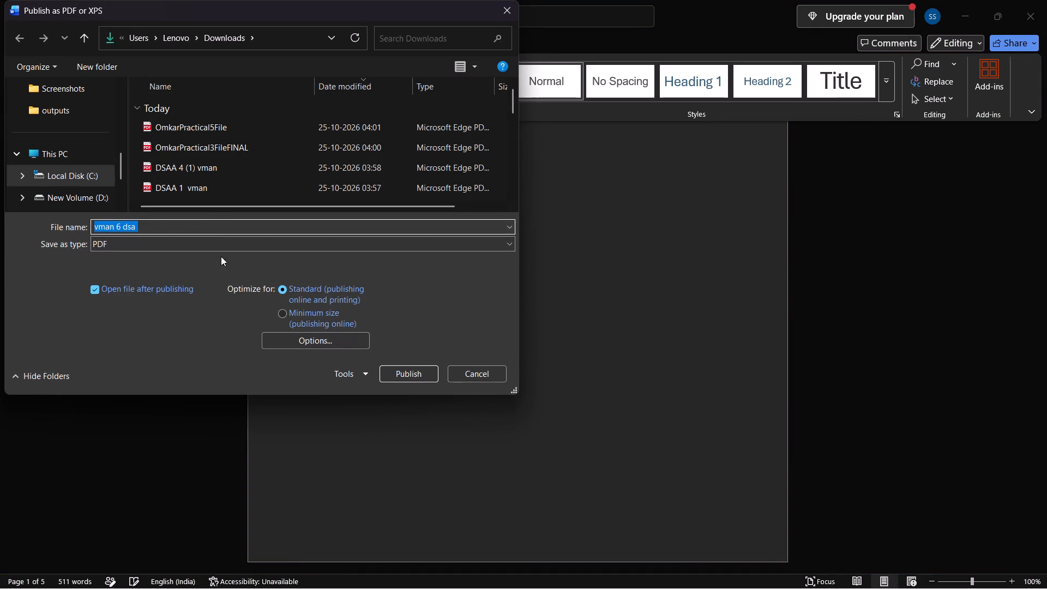
{"action": "left_click", "coordinate": [390, 375]}
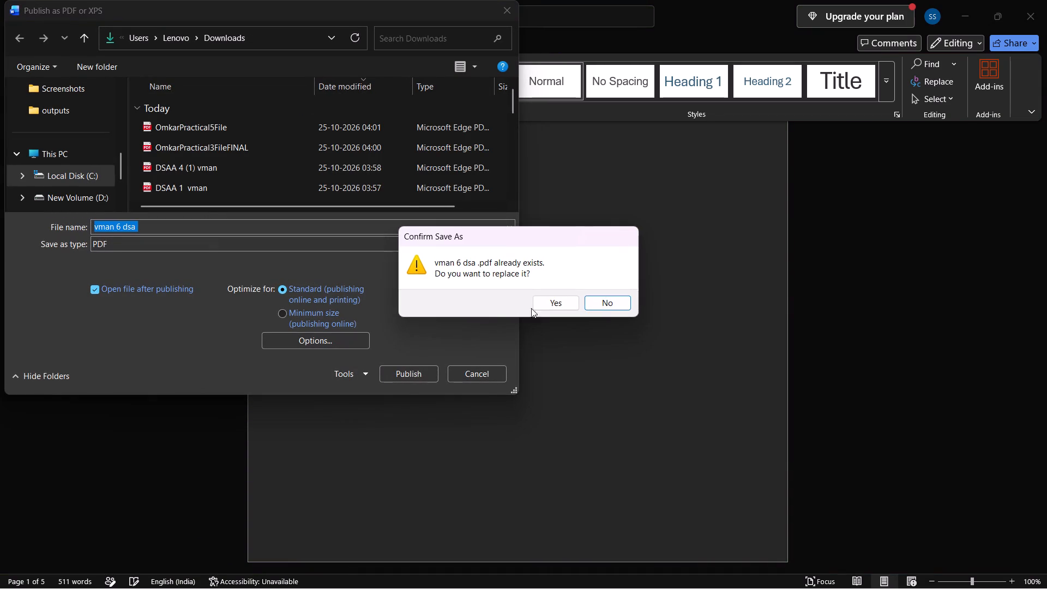
{"action": "left_click", "coordinate": [559, 300]}
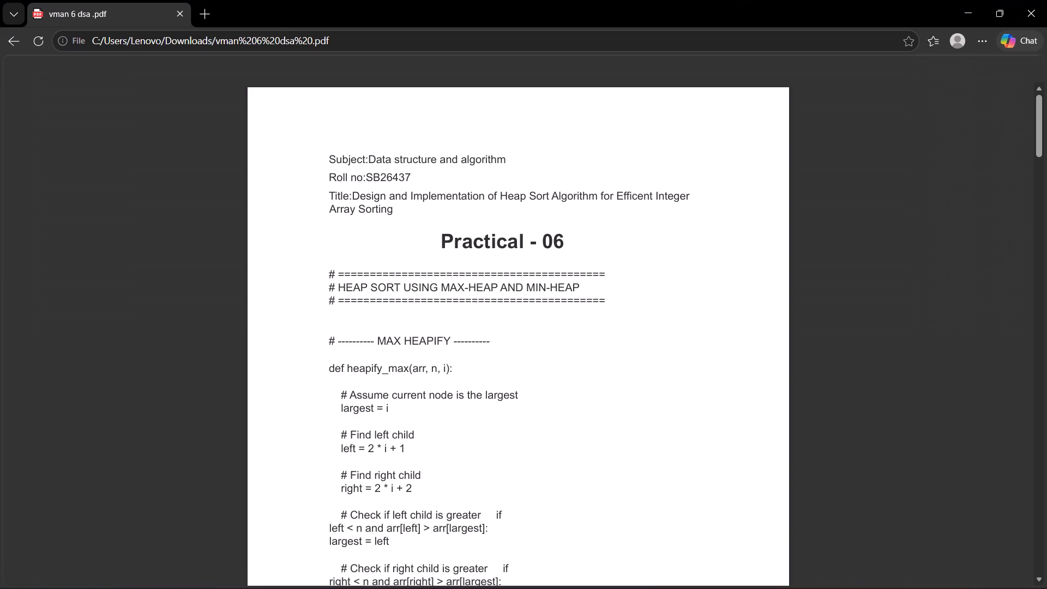
{"action": "left_click", "coordinate": [1046, 0]}
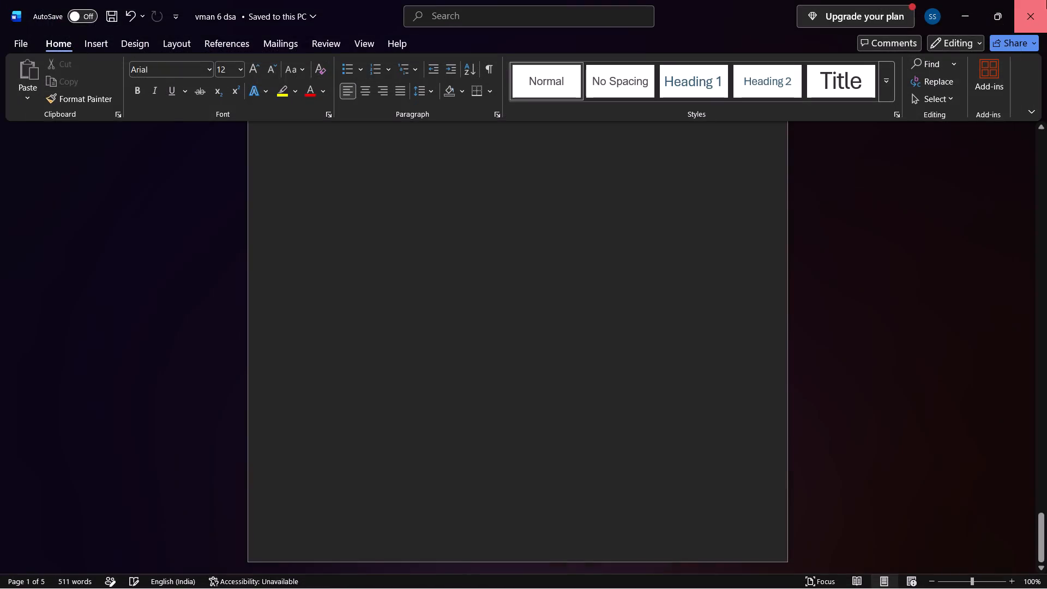
{"action": "left_click", "coordinate": [1046, 0]}
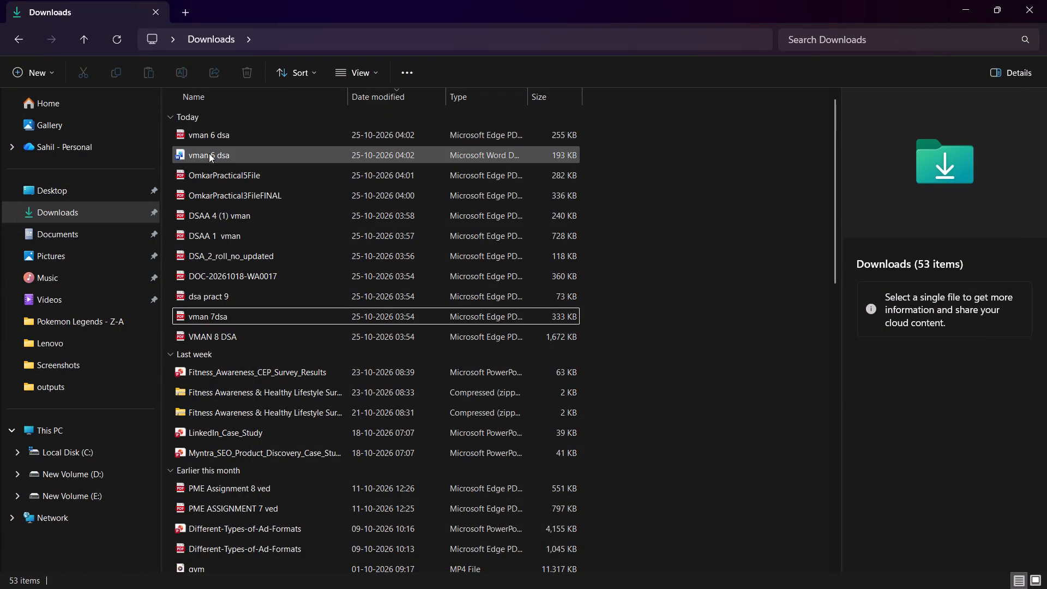
Delete the intermediate vman 6 dsa Word document from the Downloads folder.
{"action": "left_click", "coordinate": [209, 153]}
{"action": "left_click", "coordinate": [252, 79]}
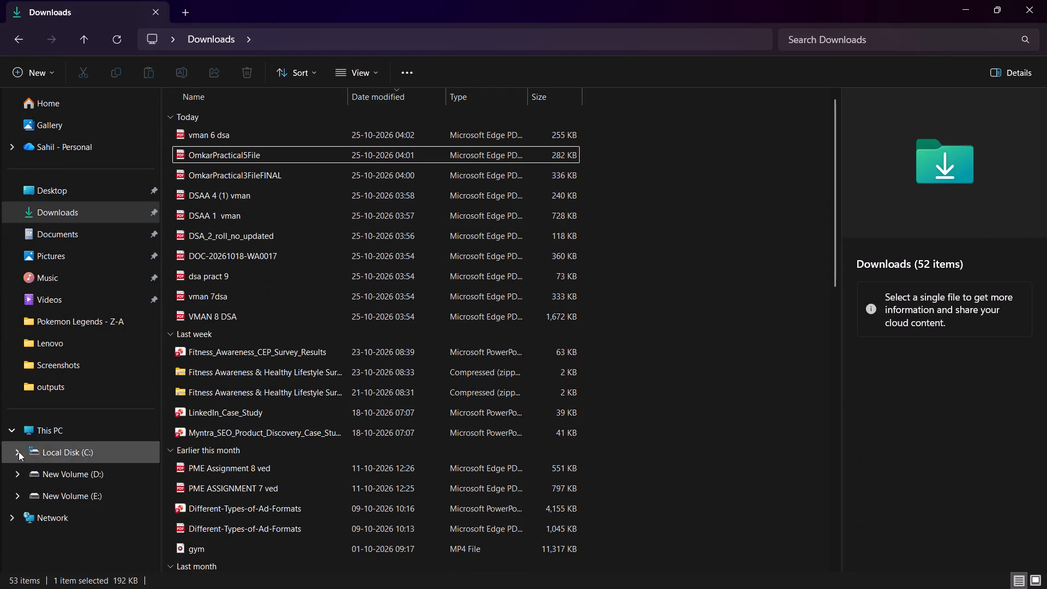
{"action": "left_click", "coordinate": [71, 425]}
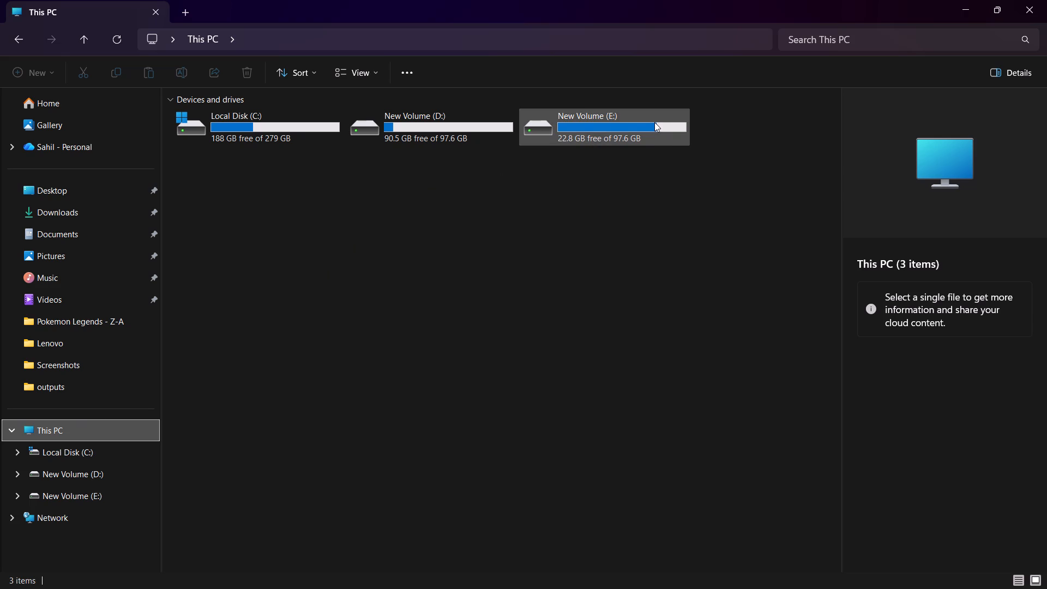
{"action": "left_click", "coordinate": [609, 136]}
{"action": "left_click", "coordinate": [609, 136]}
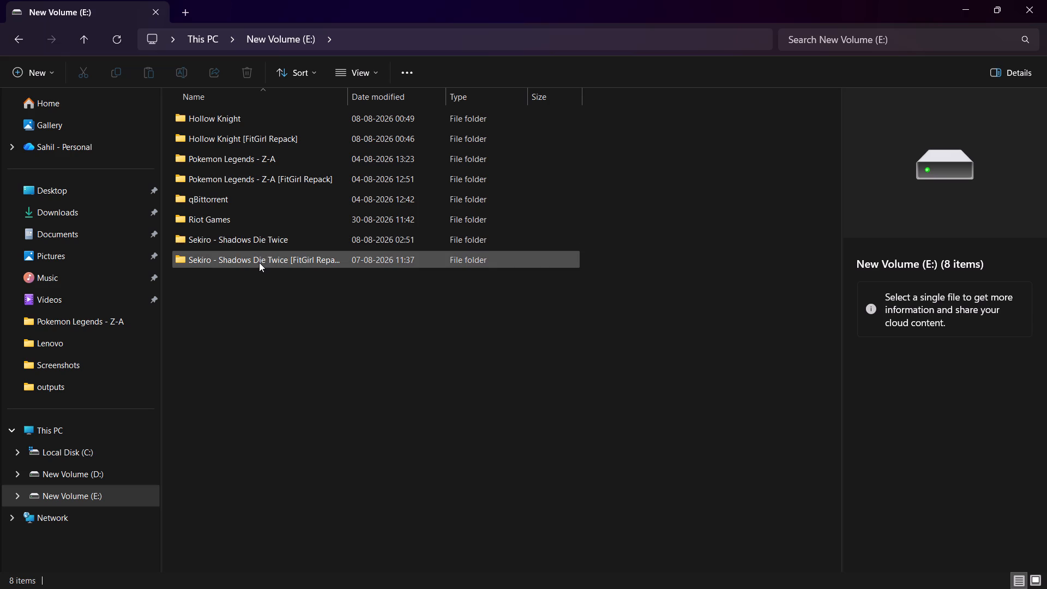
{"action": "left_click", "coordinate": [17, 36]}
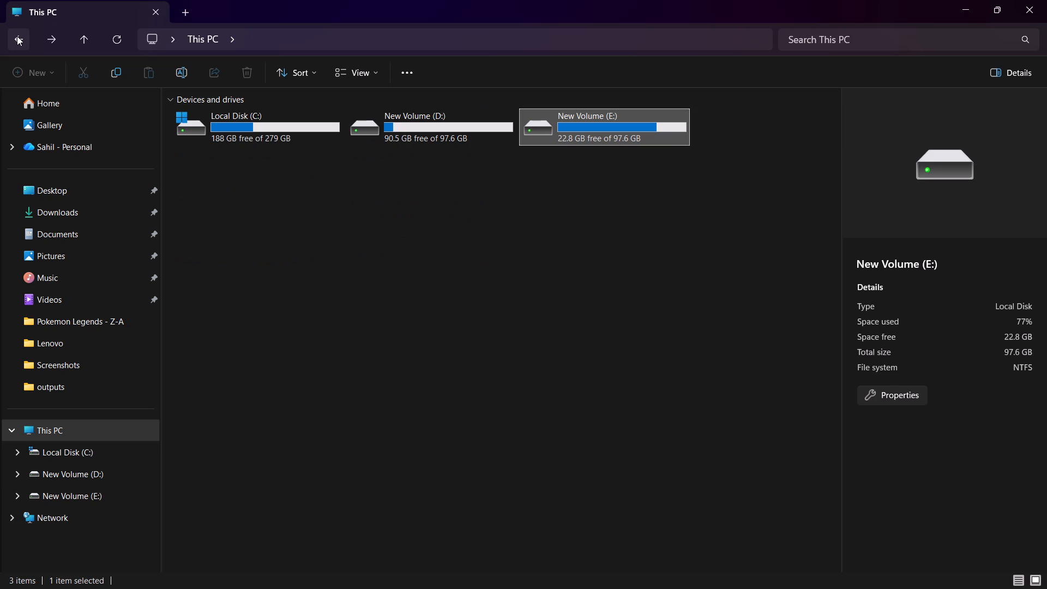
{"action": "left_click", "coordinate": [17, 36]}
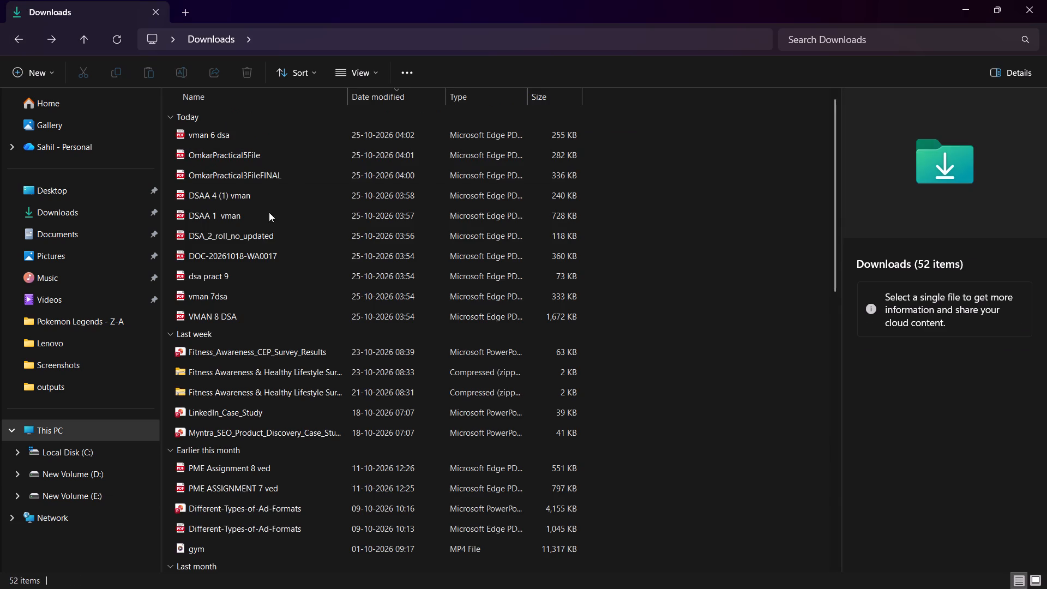
View the vman 7dsa PDF from the Downloads folder to check its header details, and close it.
{"action": "triple_click", "coordinate": [247, 292]}
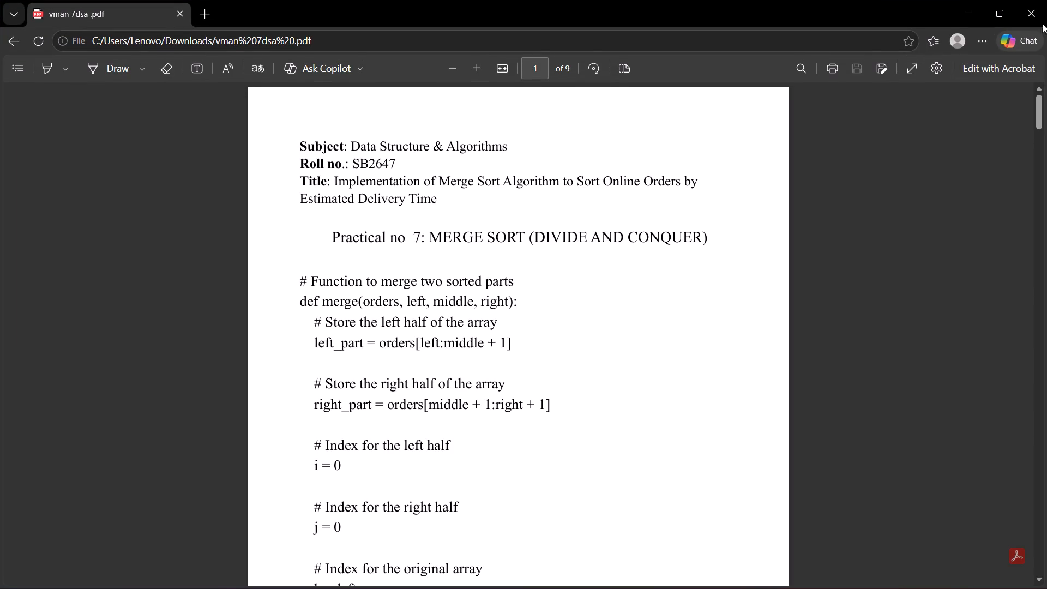
{"action": "left_click", "coordinate": [1043, 3]}
Open the vman 7dsa PDF in Word just once, converting it to an editable document with editing enabled.
{"action": "right_click", "coordinate": [250, 300]}
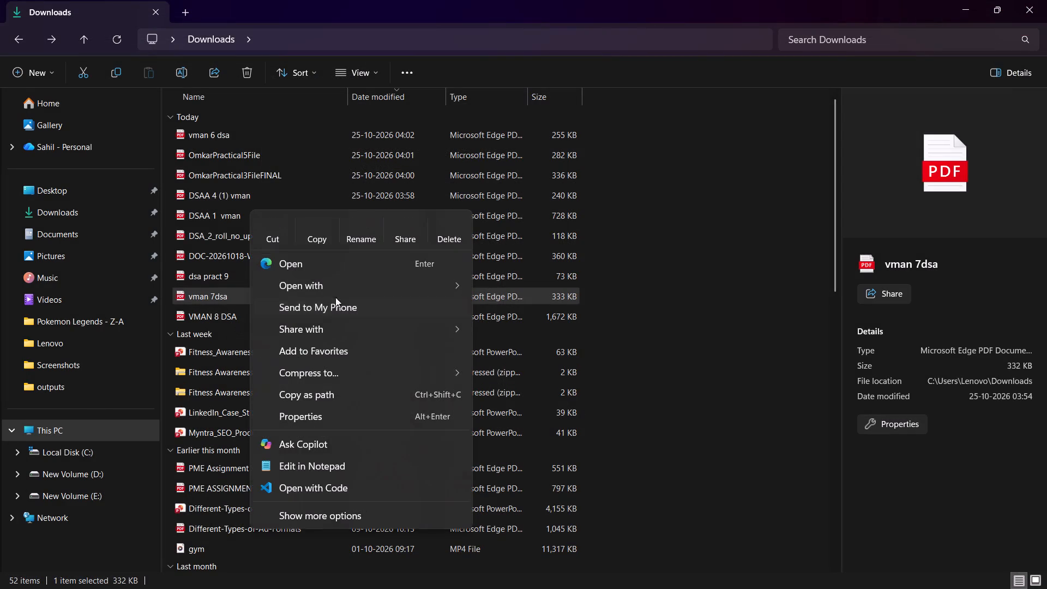
{"action": "left_click", "coordinate": [343, 285]}
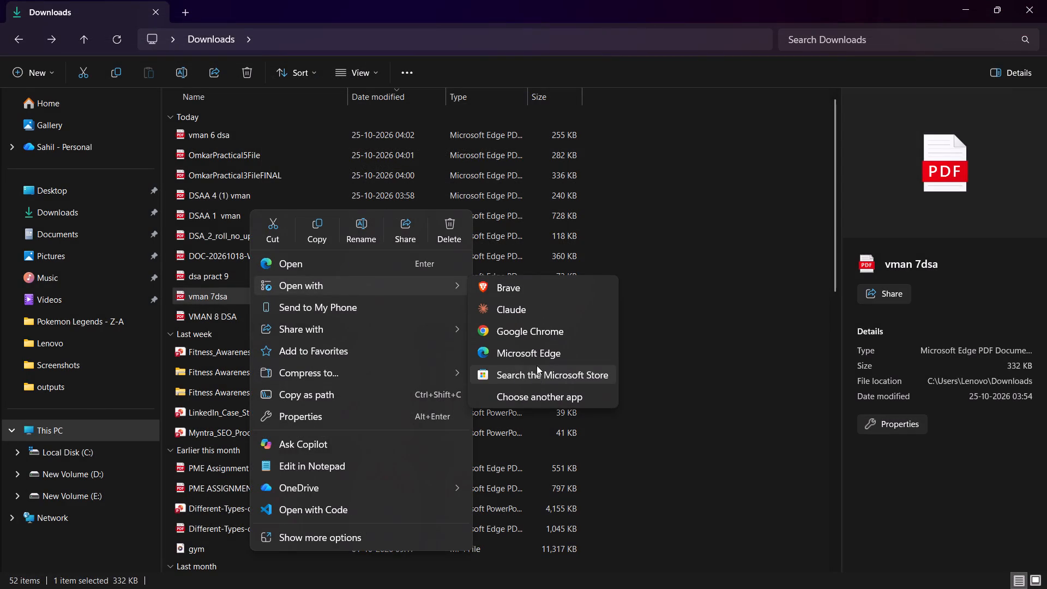
{"action": "left_click", "coordinate": [535, 399]}
{"action": "scroll", "coordinate": [420, 372], "scroll_direction": "down", "scroll_amount": 7}
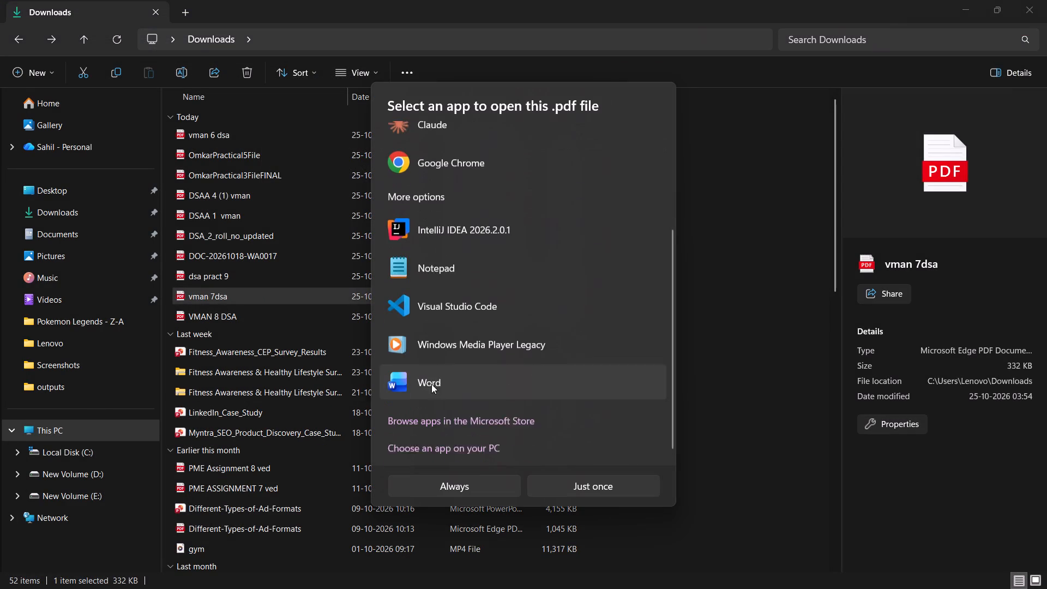
{"action": "left_click", "coordinate": [466, 372]}
{"action": "left_click", "coordinate": [590, 484]}
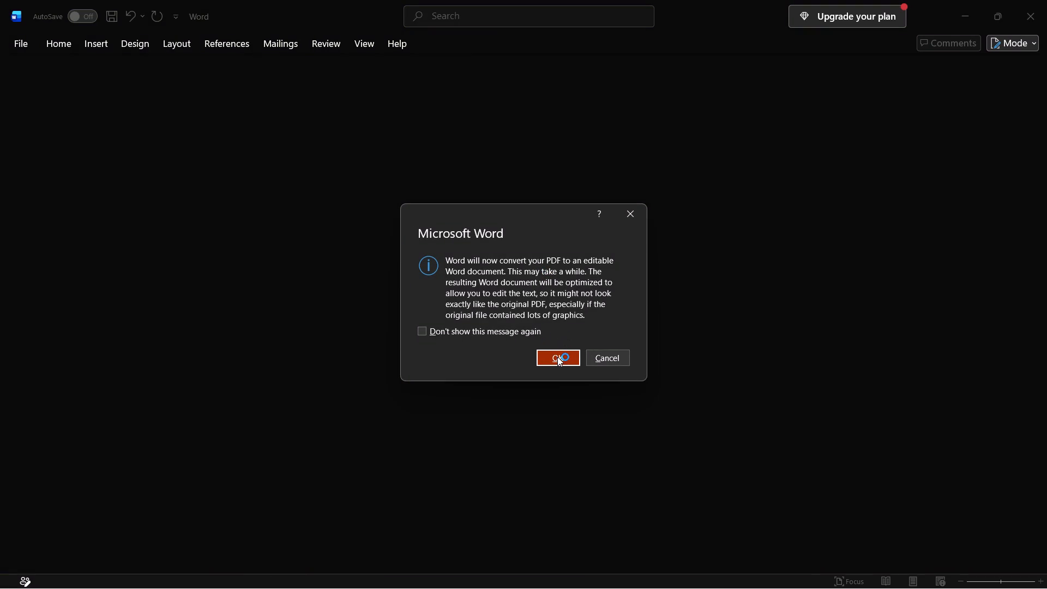
{"action": "left_click", "coordinate": [557, 357]}
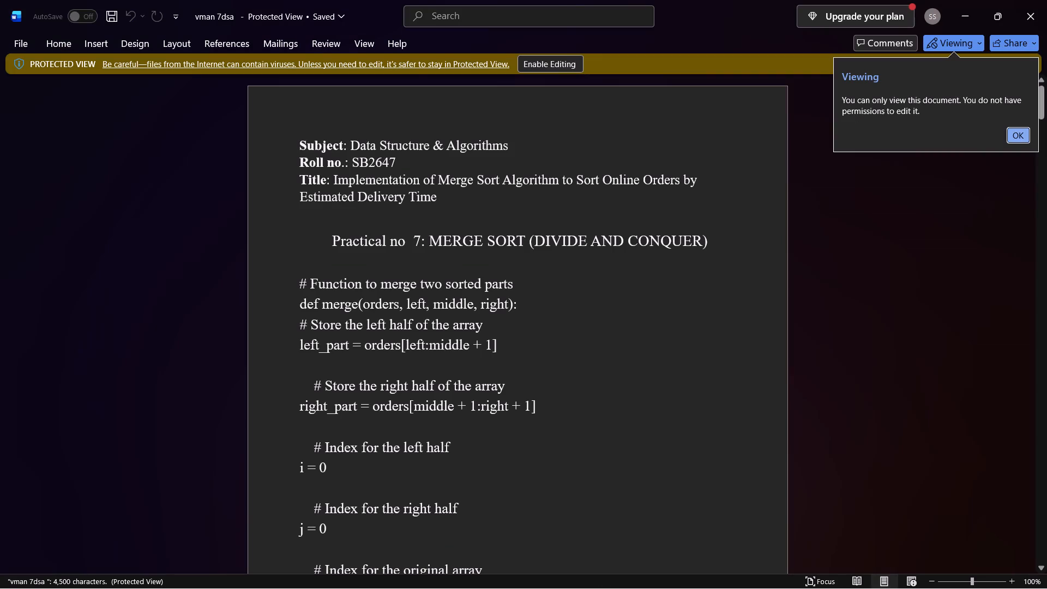
{"action": "left_click", "coordinate": [537, 64]}
{"action": "left_click", "coordinate": [421, 161]}
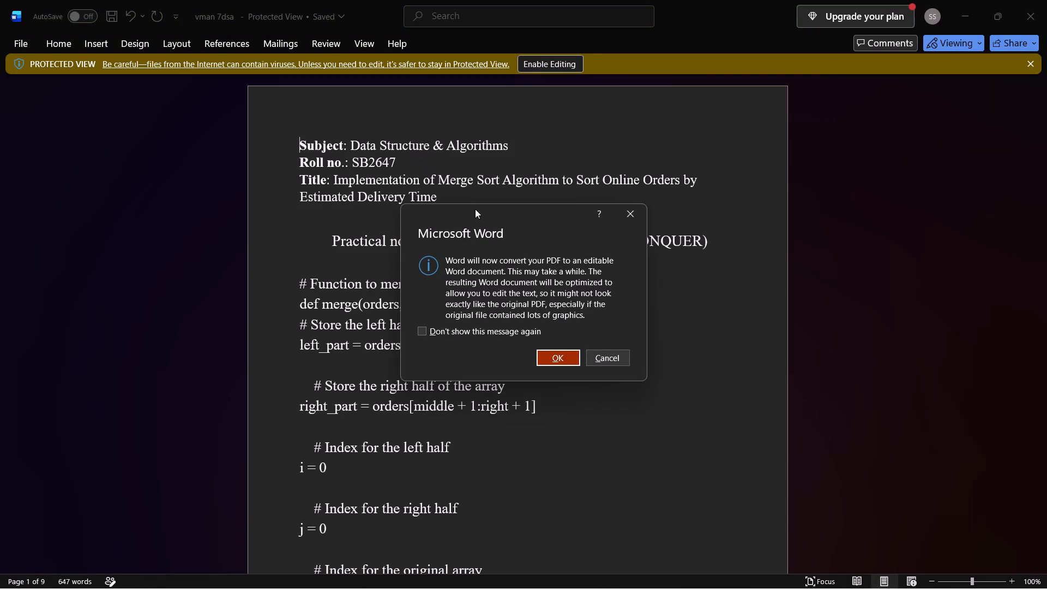
{"action": "left_click", "coordinate": [543, 358]}
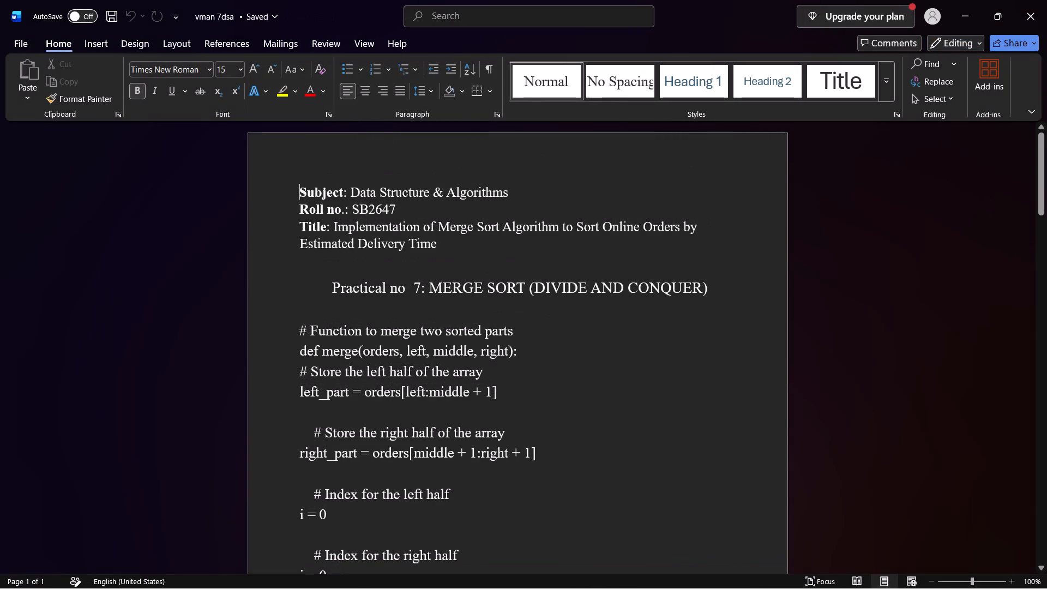
Replace the last two digits of the roll number in the header with 37 and save the vman 7dsa Word document.
{"action": "left_click", "coordinate": [404, 202]}
{"action": "key", "text": "BackSpace"}
{"action": "key", "text": "BackSpace"}
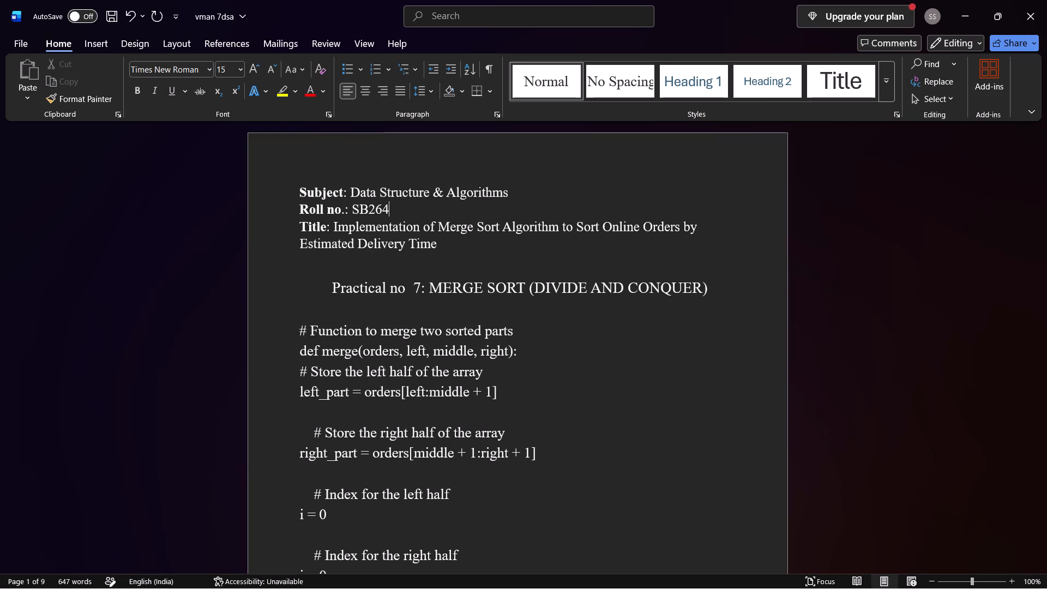
{"action": "key", "text": "3"}
{"action": "key", "text": "BackSpace"}
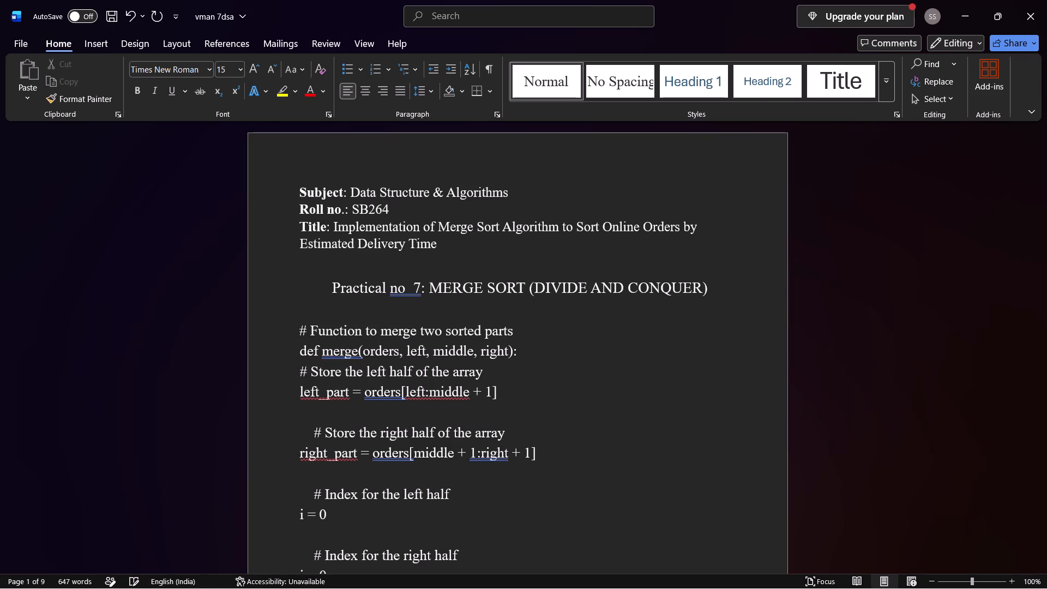
{"action": "key", "text": "BackSpace"}
{"action": "type", "text": "37"}
{"action": "left_click", "coordinate": [105, 8]}
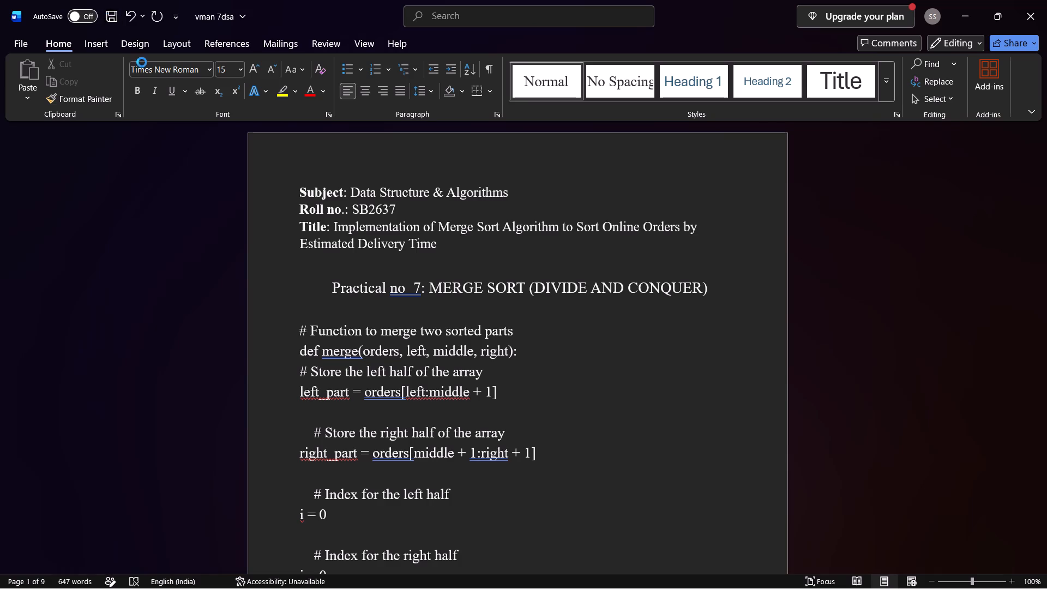
{"action": "left_click", "coordinate": [415, 322]}
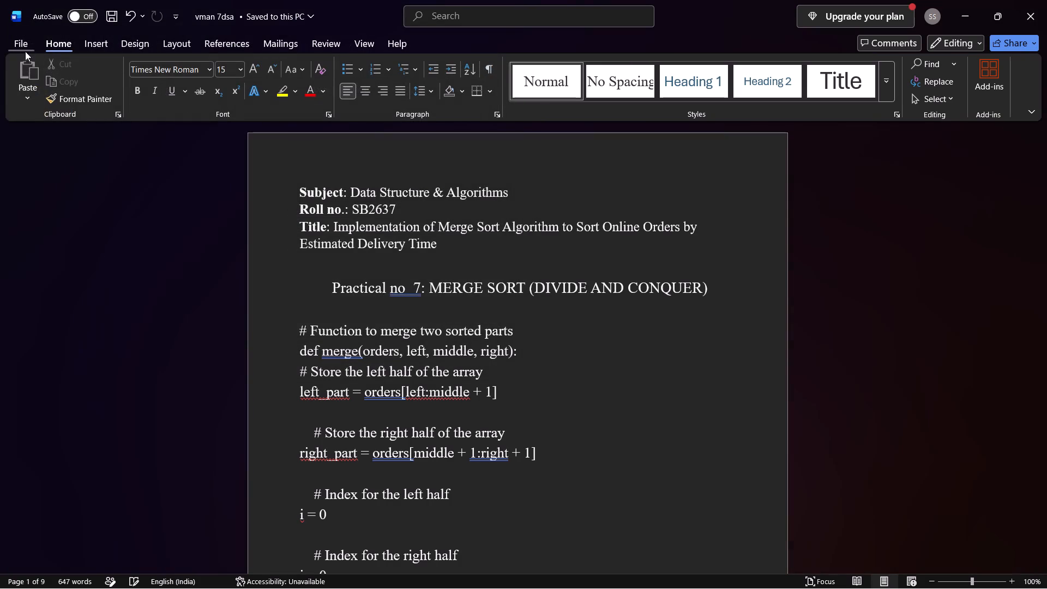
Export the document as a PDF over the existing vman 7dsa PDF, and close the resulting PDF and Word windows.
{"action": "left_click", "coordinate": [25, 47]}
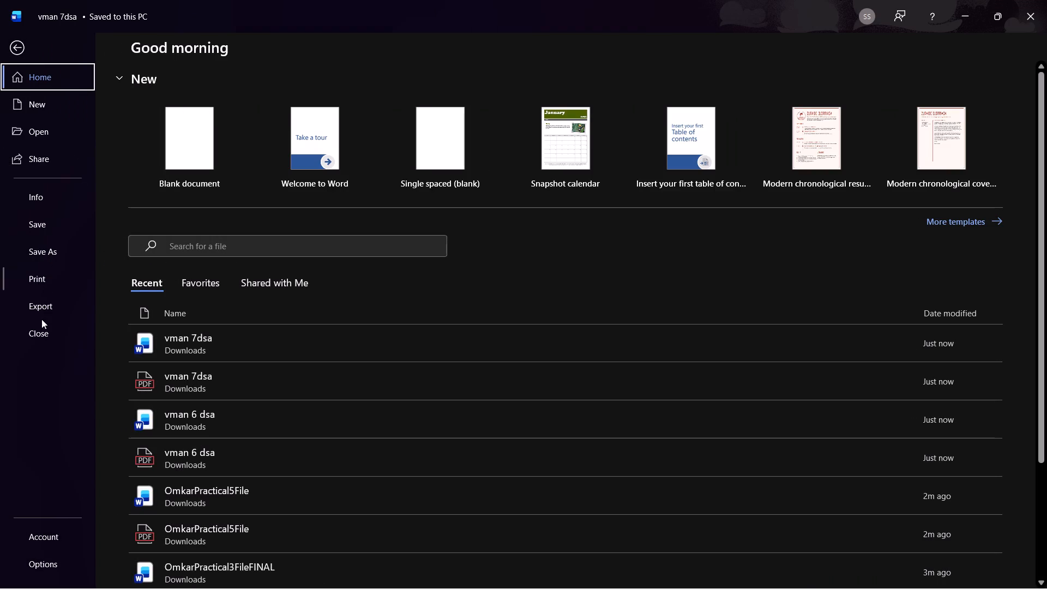
{"action": "left_click", "coordinate": [44, 309]}
{"action": "left_click", "coordinate": [371, 193]}
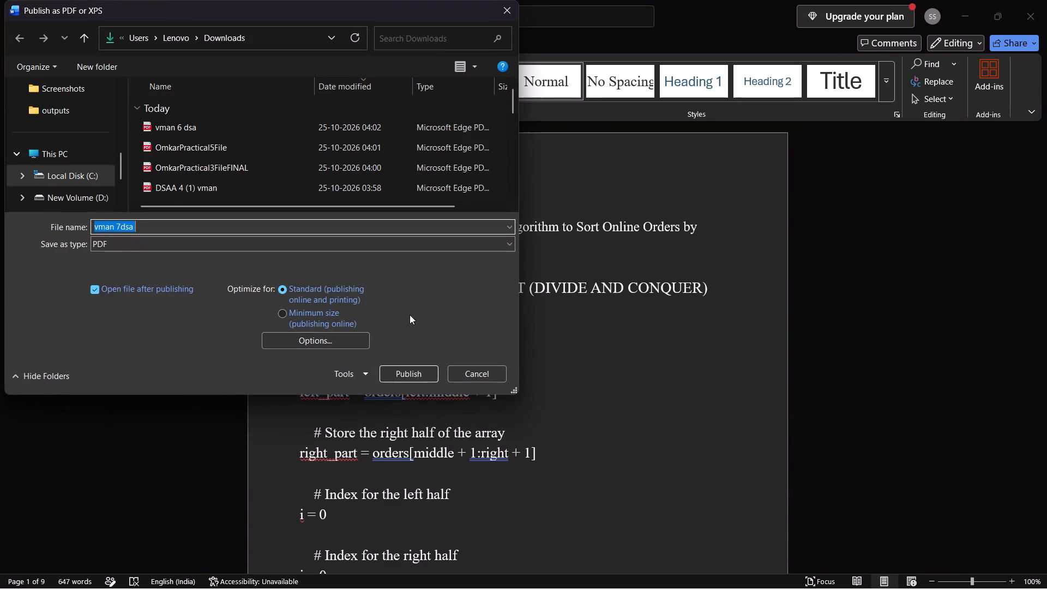
{"action": "left_click", "coordinate": [397, 365]}
{"action": "left_click", "coordinate": [544, 305]}
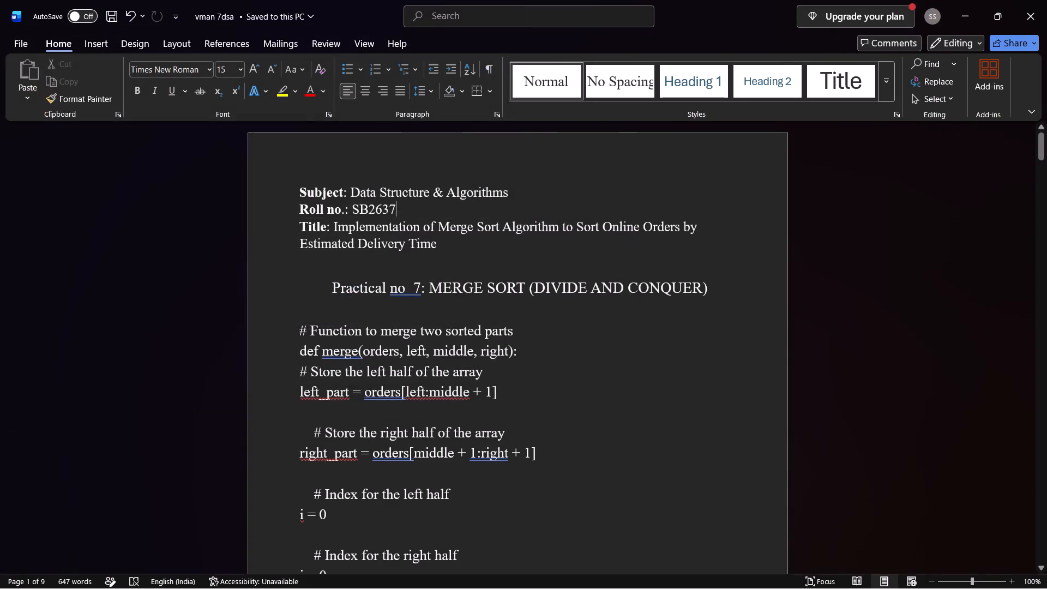
{"action": "left_click", "coordinate": [1026, 21]}
{"action": "left_click", "coordinate": [1026, 21]}
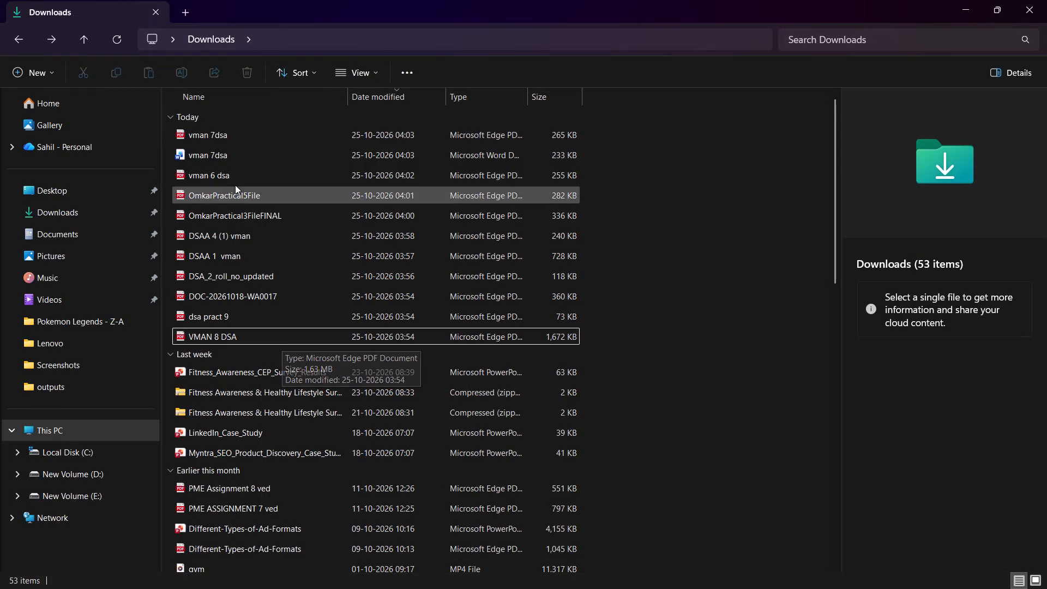
Delete the intermediate vman 7dsa Word document from the Downloads folder.
{"action": "left_click", "coordinate": [235, 156]}
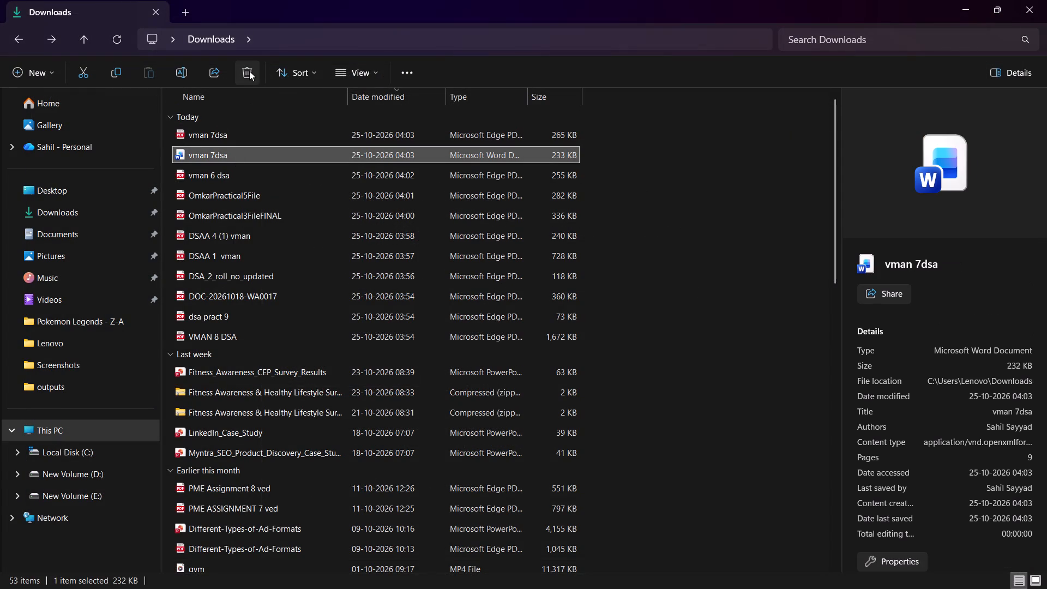
{"action": "left_click", "coordinate": [249, 71]}
View the VMAN 8 DSA PDF from the Downloads folder to check its header details, and close it.
{"action": "double_click", "coordinate": [250, 320]}
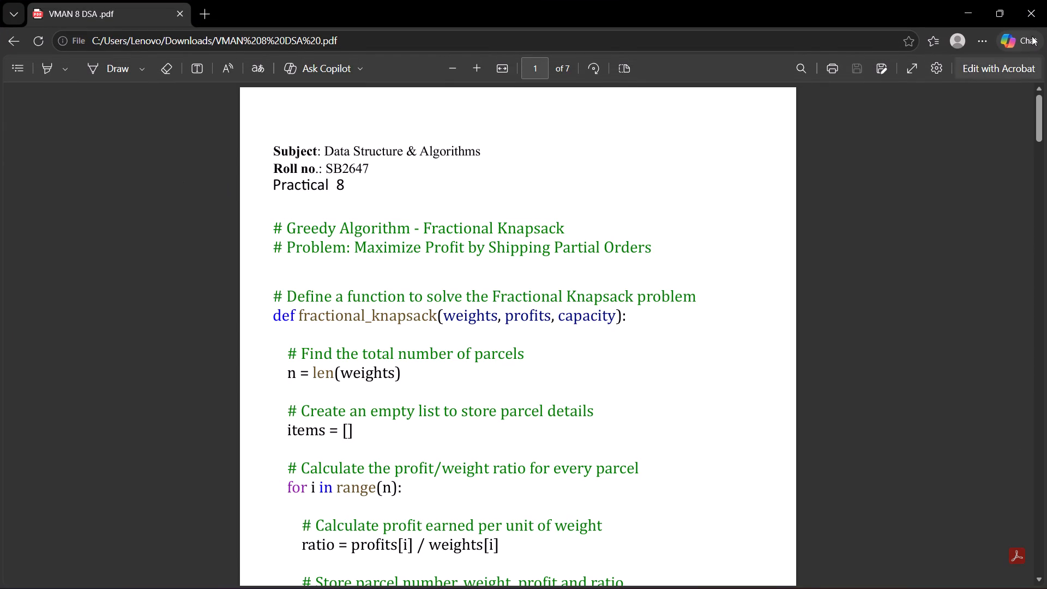
{"action": "left_click", "coordinate": [1040, 12]}
Open the VMAN 8 DSA PDF in Word just once, converting it to an editable document with editing enabled.
{"action": "right_click", "coordinate": [360, 320]}
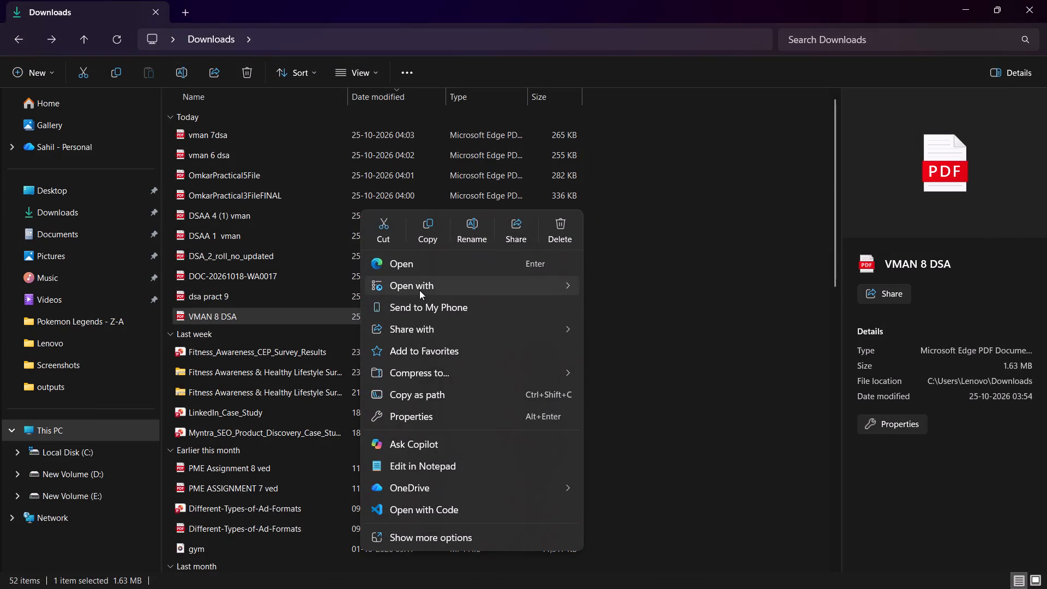
{"action": "left_click", "coordinate": [419, 290]}
{"action": "left_click", "coordinate": [620, 405]}
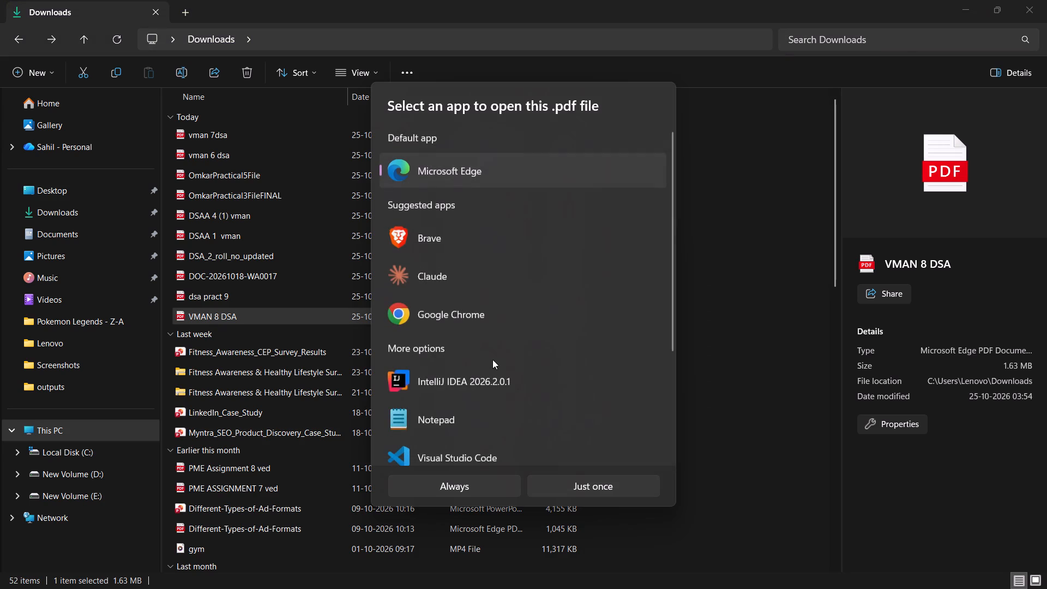
{"action": "scroll", "coordinate": [489, 405], "scroll_direction": "down", "scroll_amount": 6}
{"action": "left_click", "coordinate": [475, 366]}
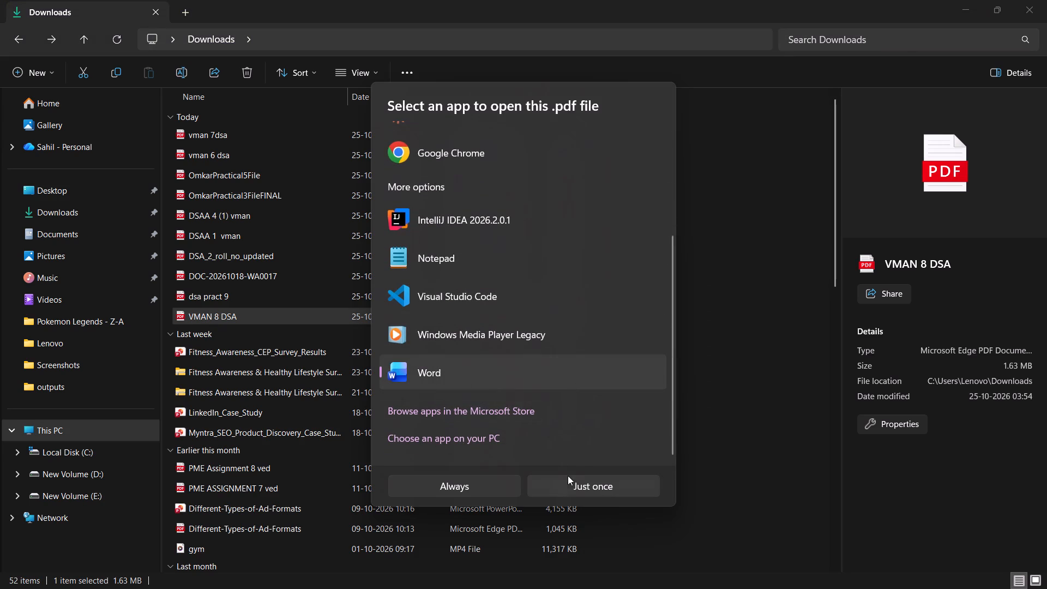
{"action": "left_click", "coordinate": [571, 481]}
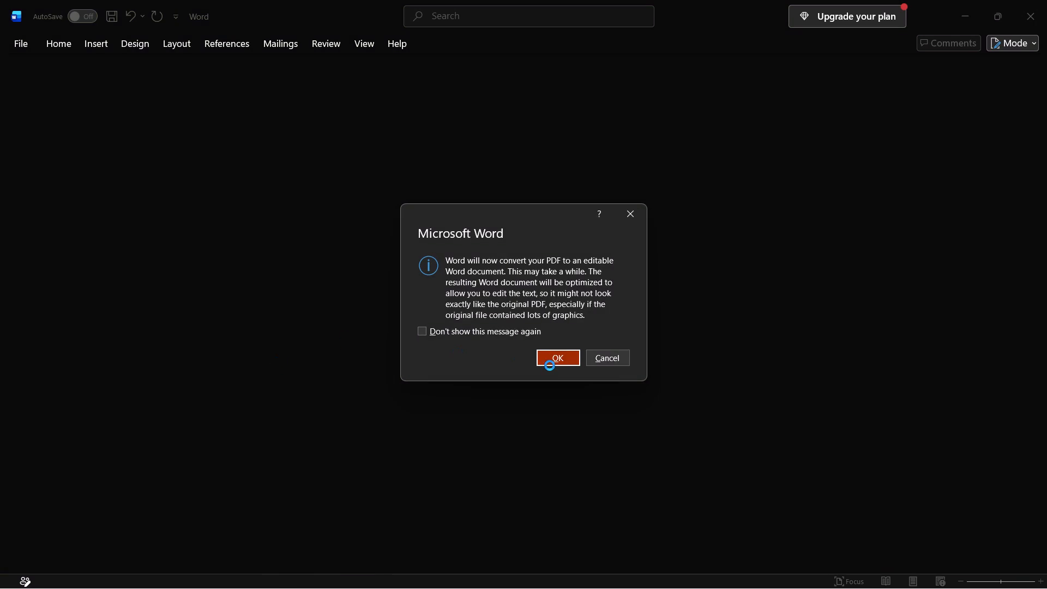
{"action": "left_click", "coordinate": [555, 357]}
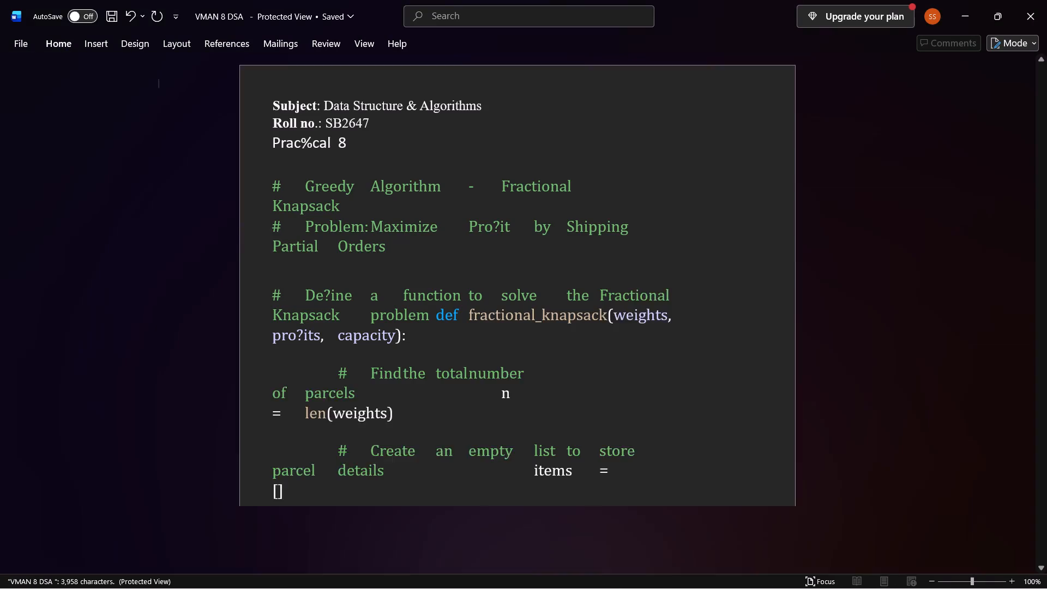
{"action": "left_click", "coordinate": [557, 69]}
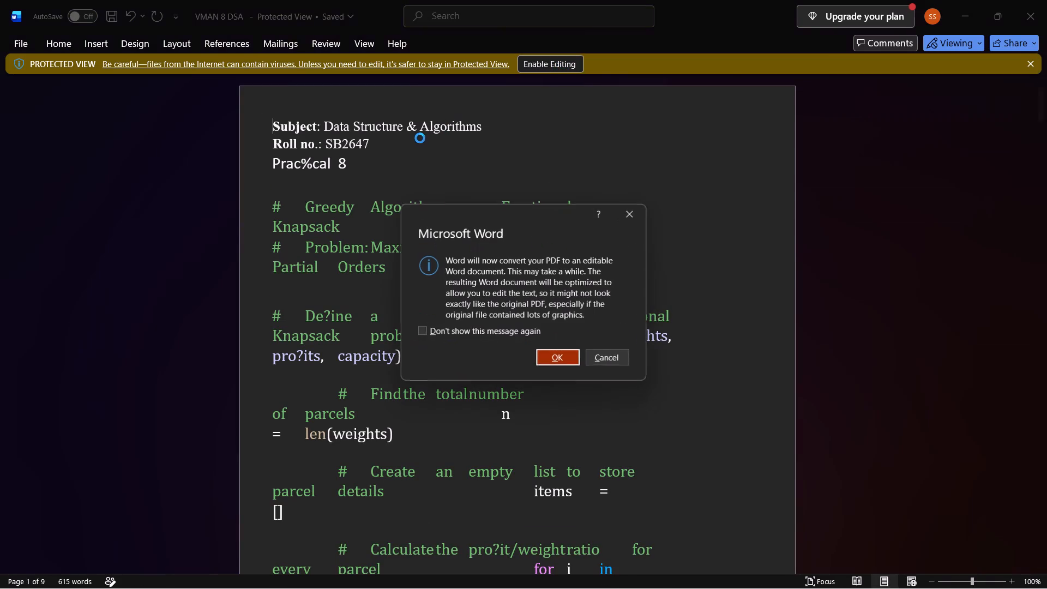
{"action": "left_click", "coordinate": [553, 356]}
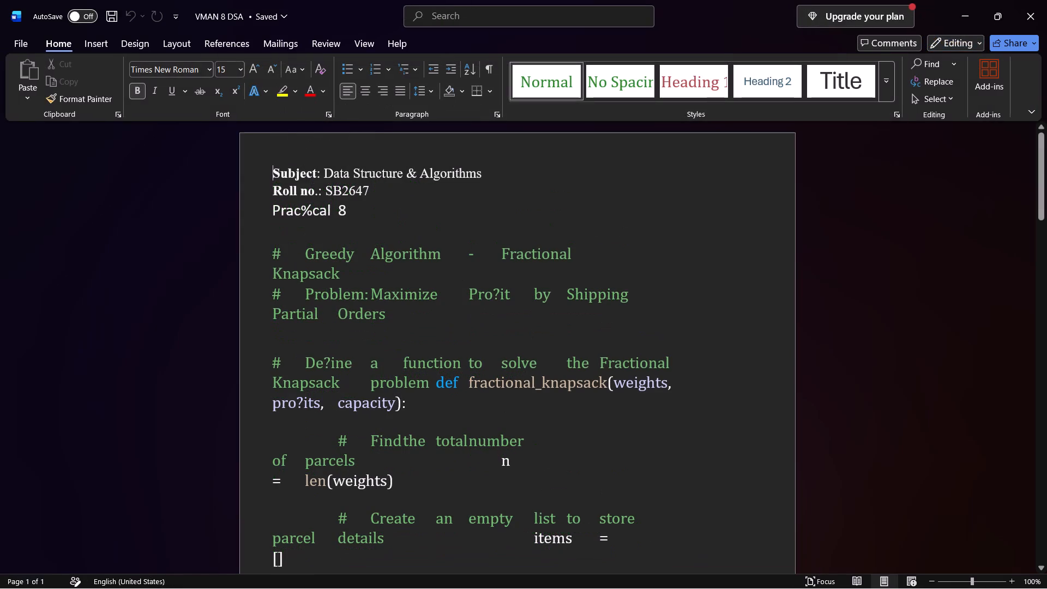
Replace the final digits of the roll number in the VMAN 8 DSA document header with 37.
{"action": "left_click", "coordinate": [372, 192]}
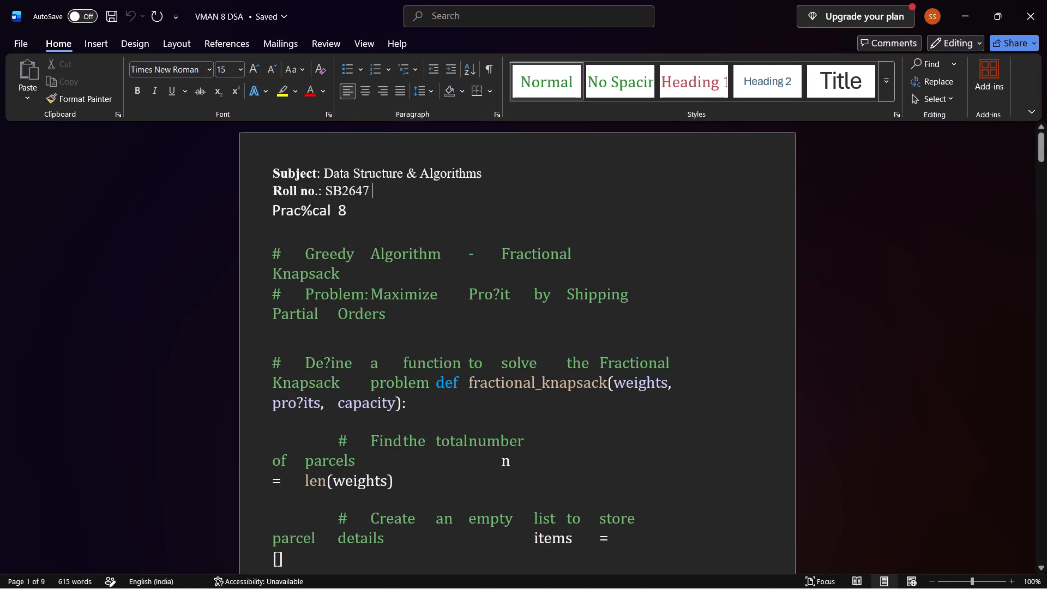
{"action": "key", "text": "BackSpace"}
{"action": "key", "text": "BackSpace"}
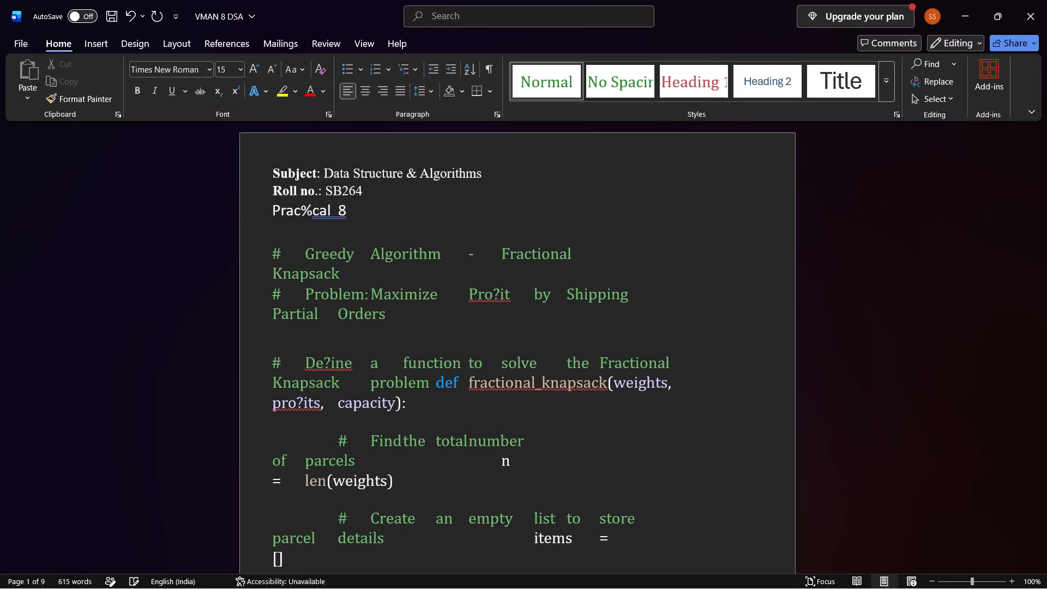
{"action": "key", "text": "BackSpace"}
{"action": "key", "text": "BackSpace"}
{"action": "type", "text": "37"}
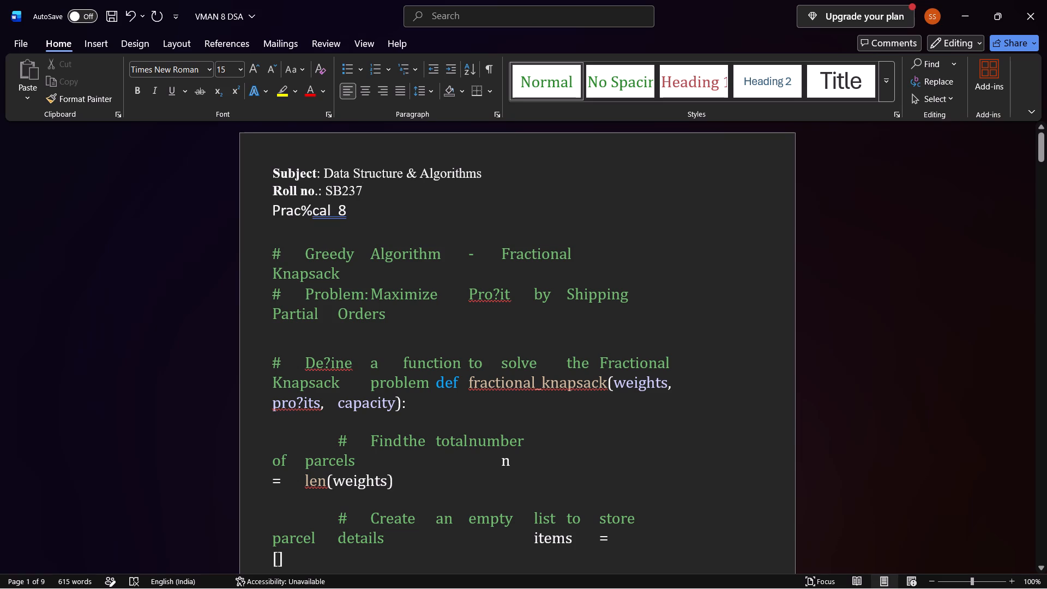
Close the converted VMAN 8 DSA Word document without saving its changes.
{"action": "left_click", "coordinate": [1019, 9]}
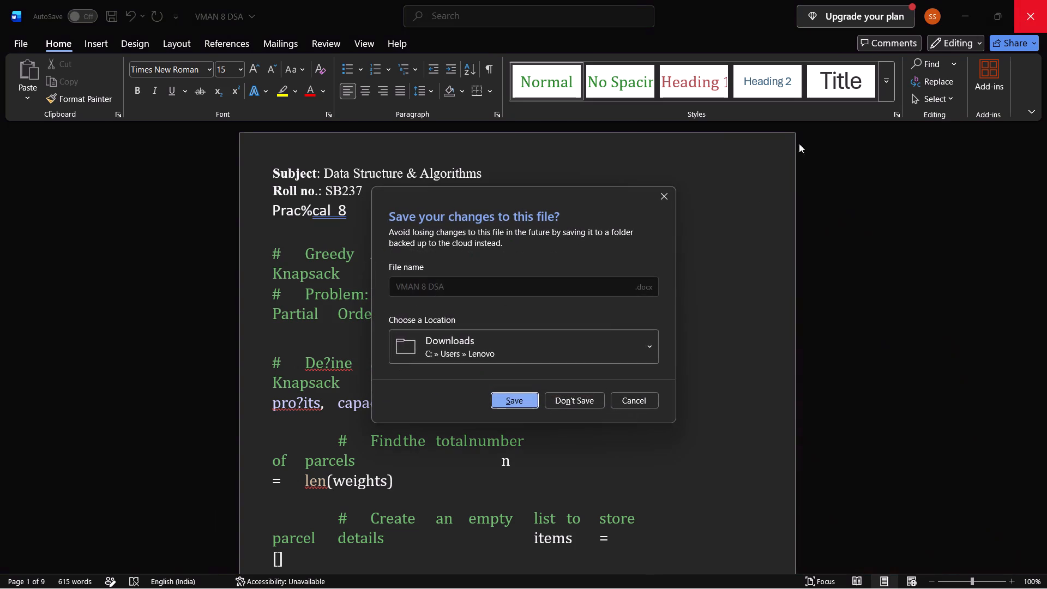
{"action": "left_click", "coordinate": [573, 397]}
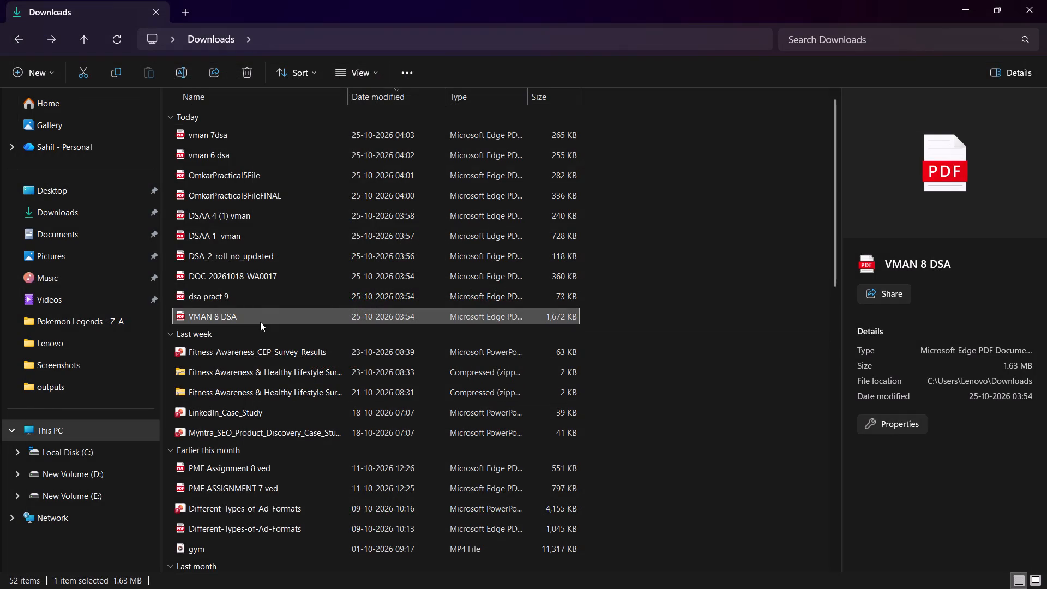
Open the original VMAN 8 DSA PDF from the Downloads folder, examine its header and code page formatting, and minimise it.
{"action": "double_click", "coordinate": [266, 312]}
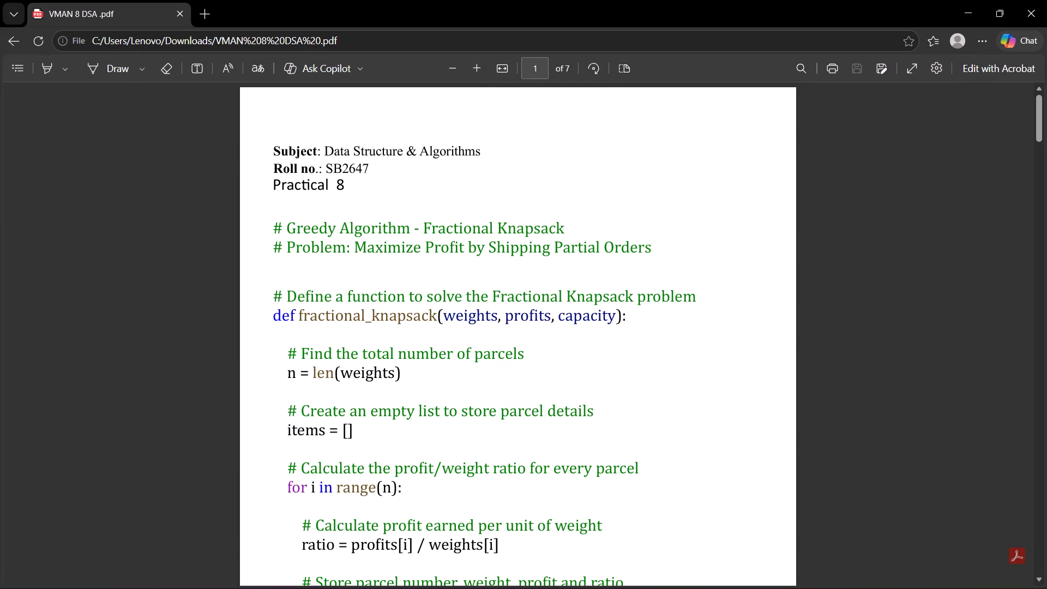
{"action": "scroll", "coordinate": [422, 342], "scroll_direction": "down", "scroll_amount": 12}
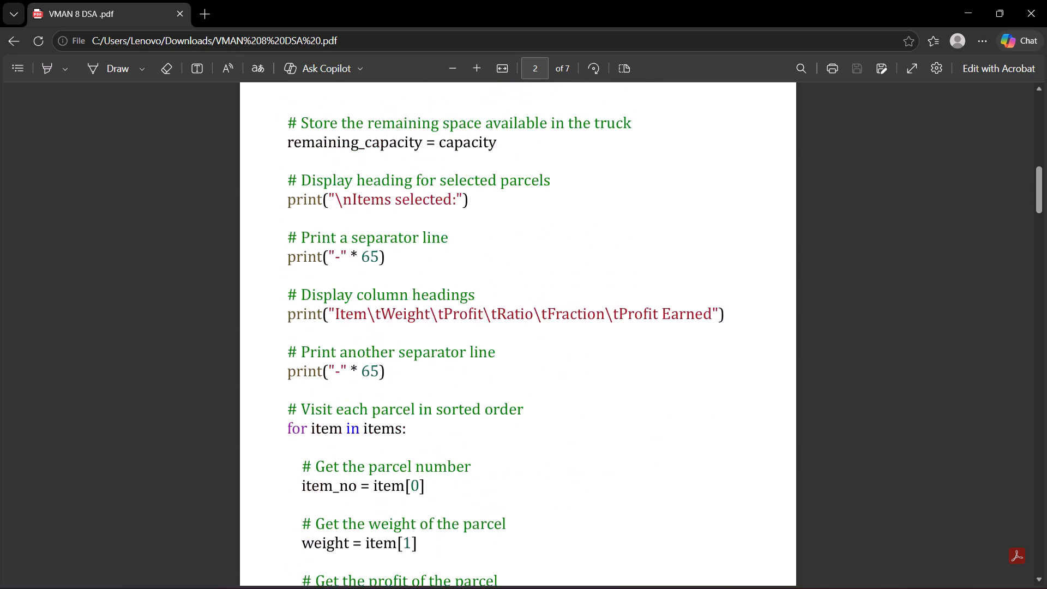
{"action": "scroll", "coordinate": [422, 349], "scroll_direction": "down", "scroll_amount": 17}
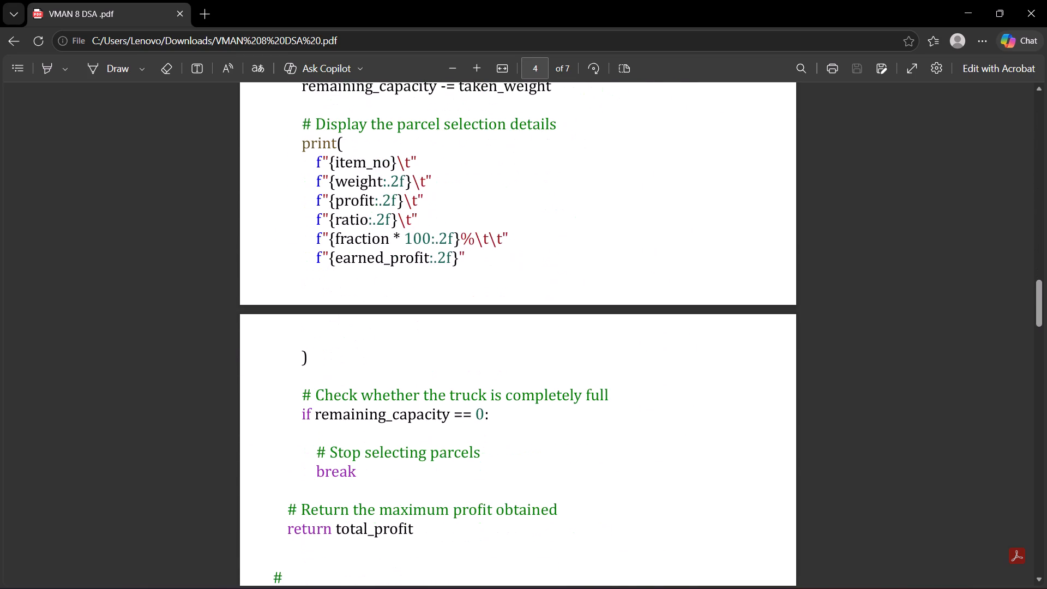
{"action": "left_click", "coordinate": [968, 8]}
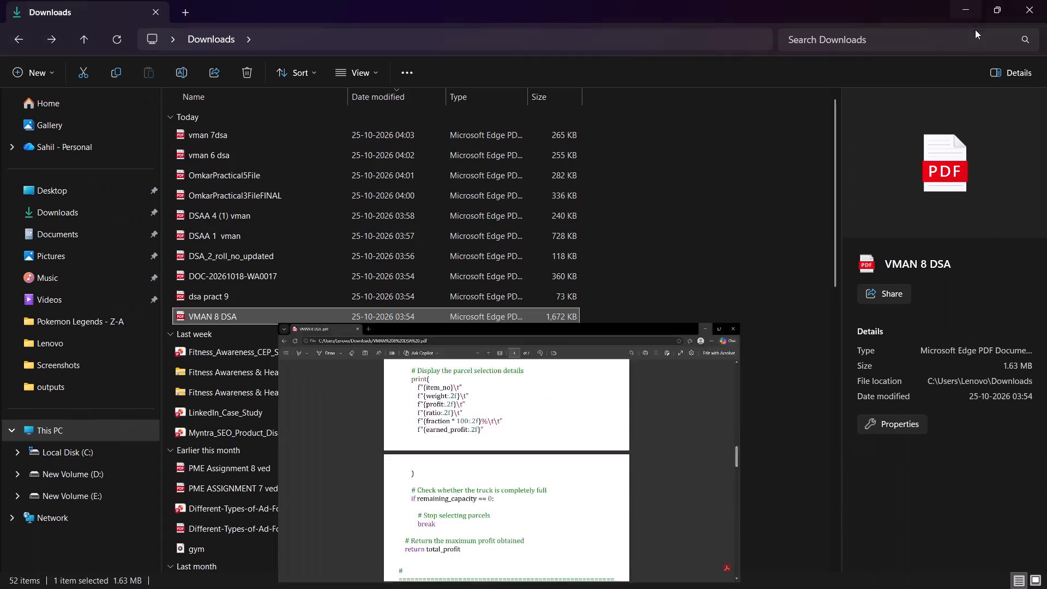
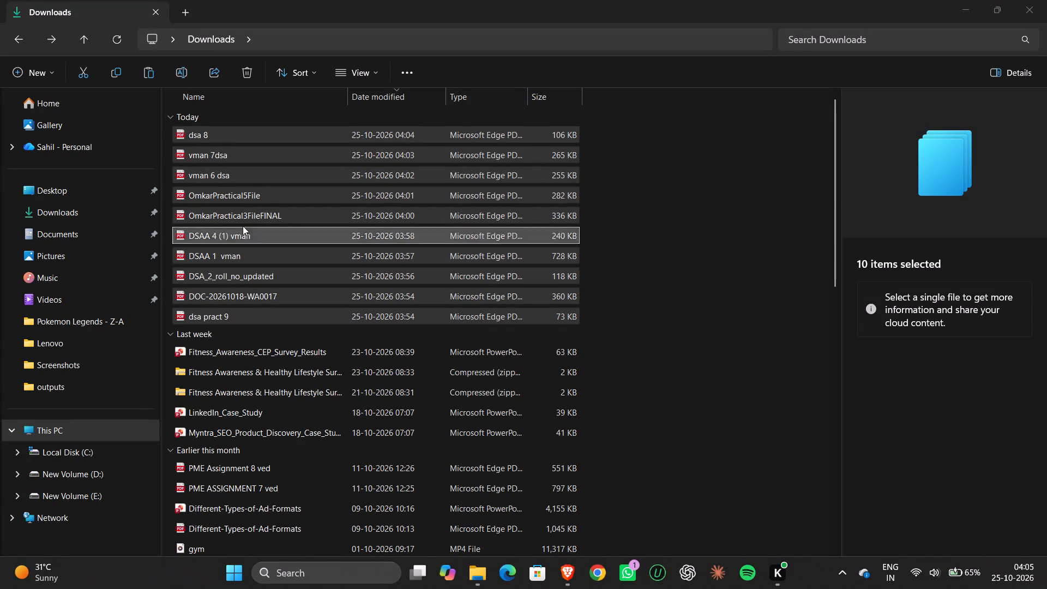
Open the DOC-20261018-WA0017 PDF from the Downloads folder to view its contents.
{"action": "left_click", "coordinate": [265, 220]}
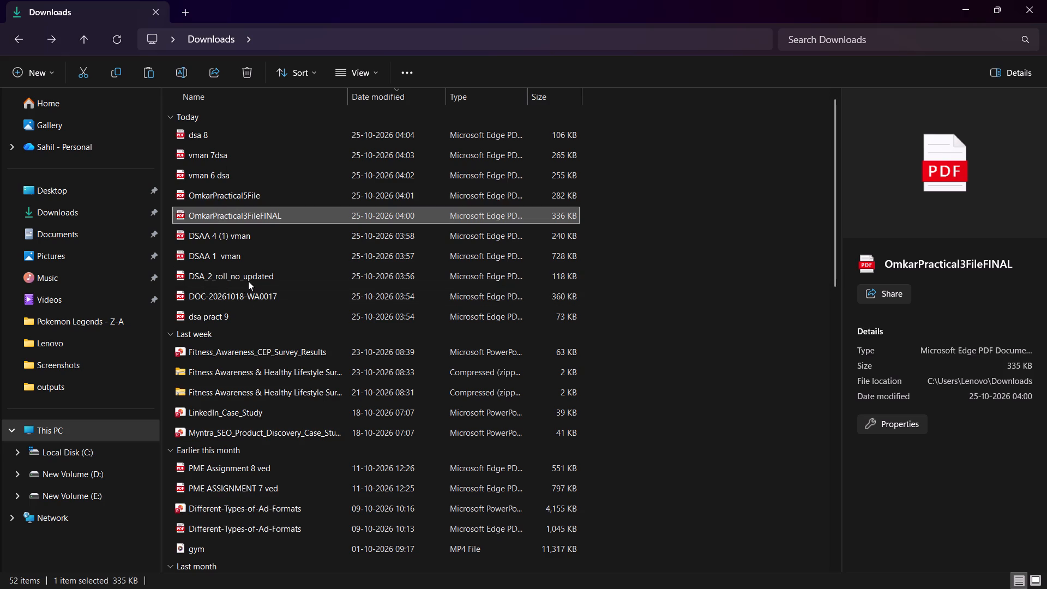
{"action": "double_click", "coordinate": [239, 297]}
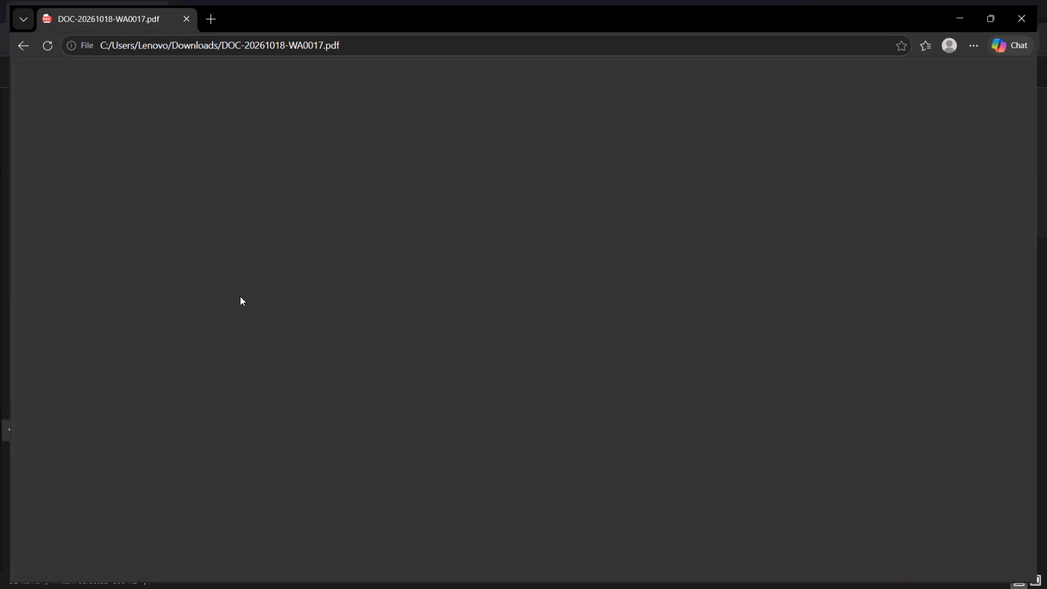
Scroll back through the open DOC-20261018-WA0017 PDF to examine its first page, and close it.
{"action": "scroll", "coordinate": [362, 311], "scroll_direction": "up", "scroll_amount": 20}
{"action": "scroll", "coordinate": [362, 311], "scroll_direction": "up", "scroll_amount": 1}
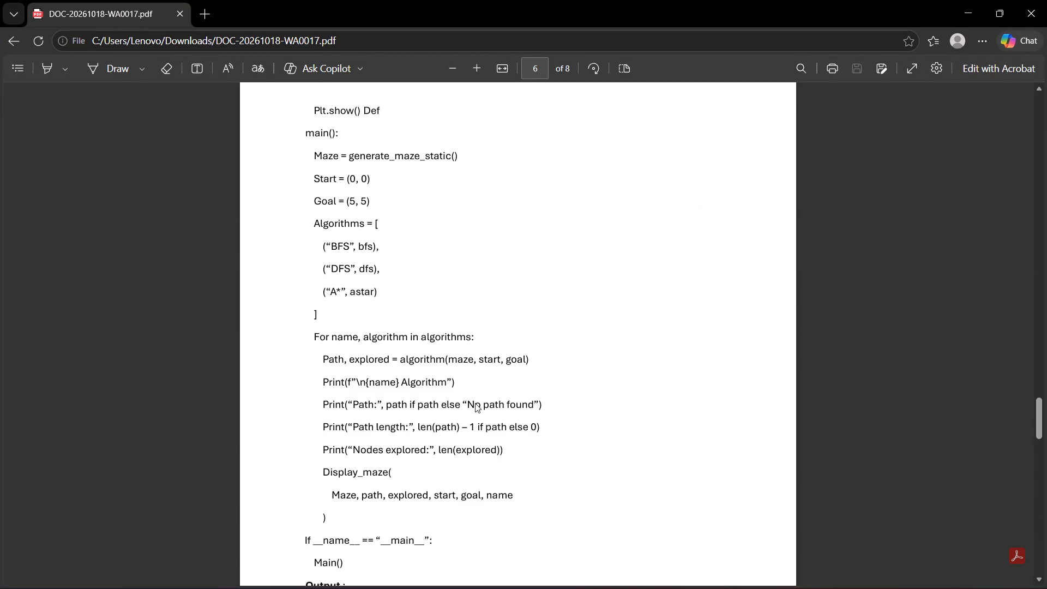
{"action": "scroll", "coordinate": [475, 403], "scroll_direction": "up", "scroll_amount": 20}
{"action": "scroll", "coordinate": [475, 403], "scroll_direction": "up", "scroll_amount": 14}
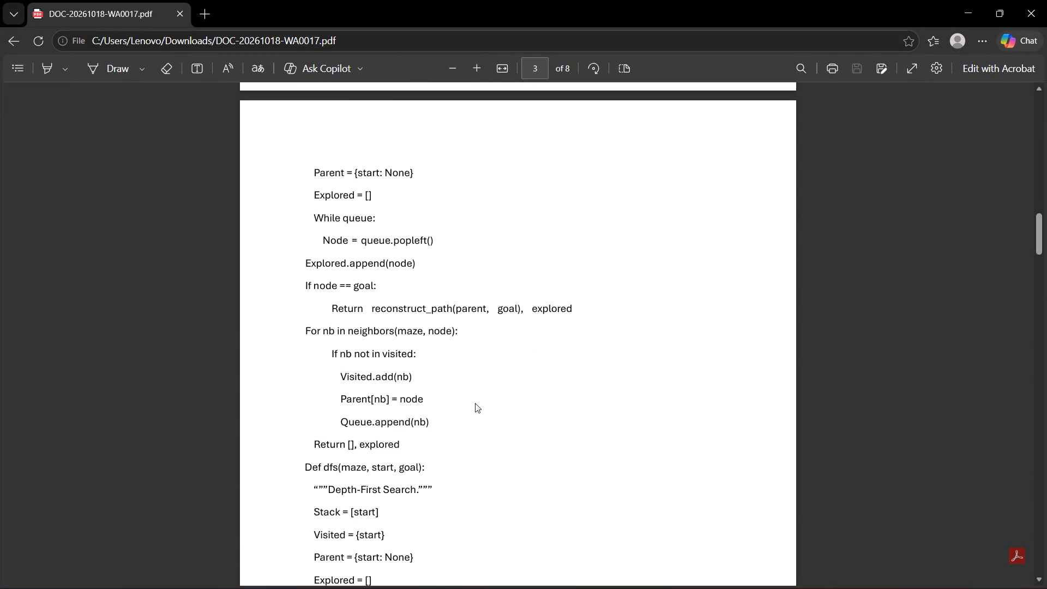
{"action": "scroll", "coordinate": [475, 403], "scroll_direction": "up", "scroll_amount": 20}
{"action": "scroll", "coordinate": [475, 403], "scroll_direction": "up", "scroll_amount": 8}
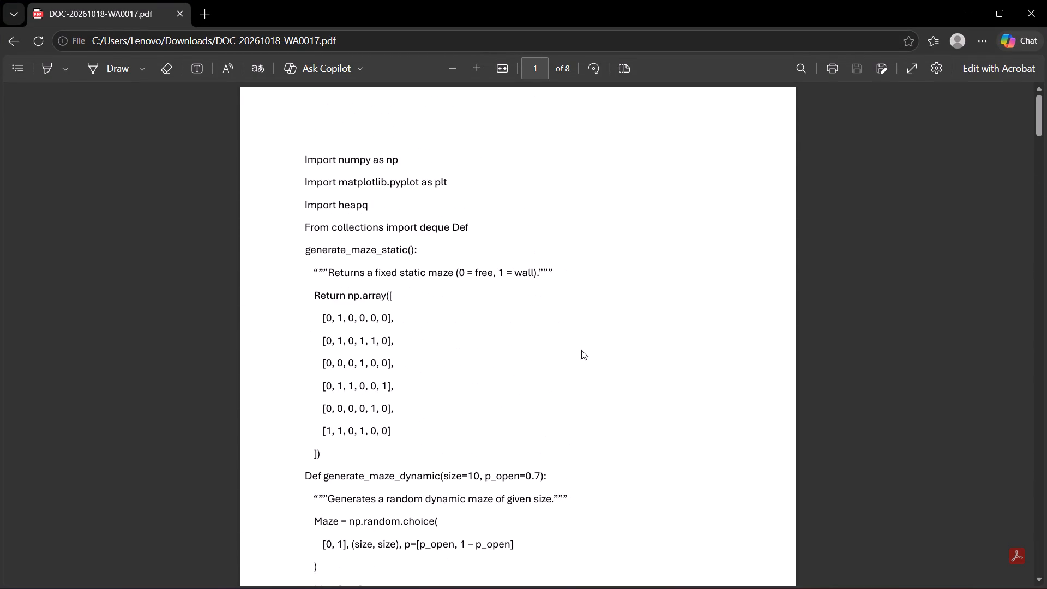
{"action": "left_click", "coordinate": [1046, 12]}
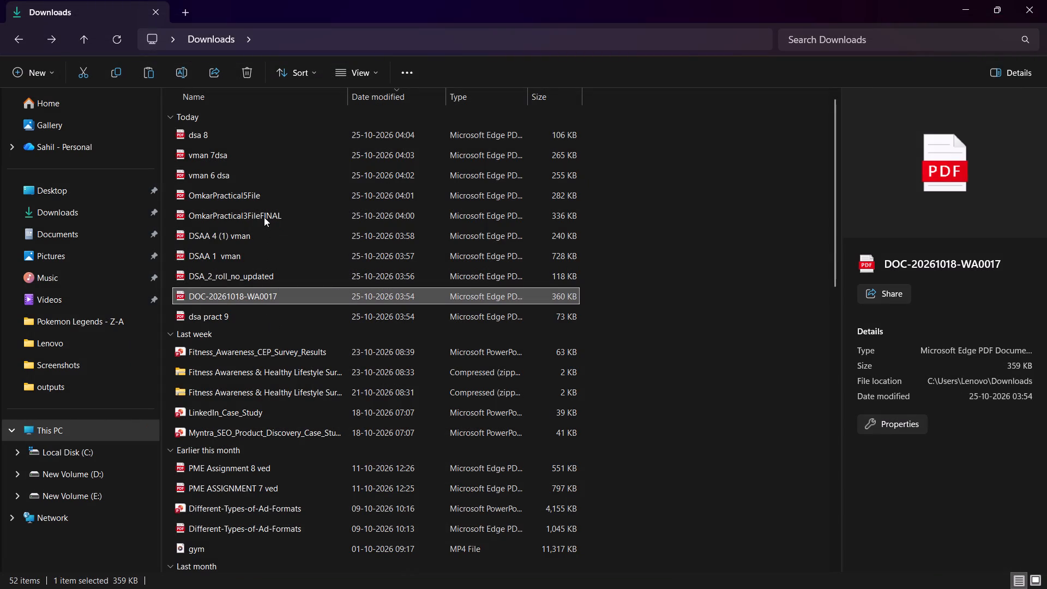
View the OmkarPractical3FileFINAL PDF from the Downloads folder to check its header details and code pages, and close it.
{"action": "left_click", "coordinate": [264, 217]}
{"action": "double_click", "coordinate": [264, 217]}
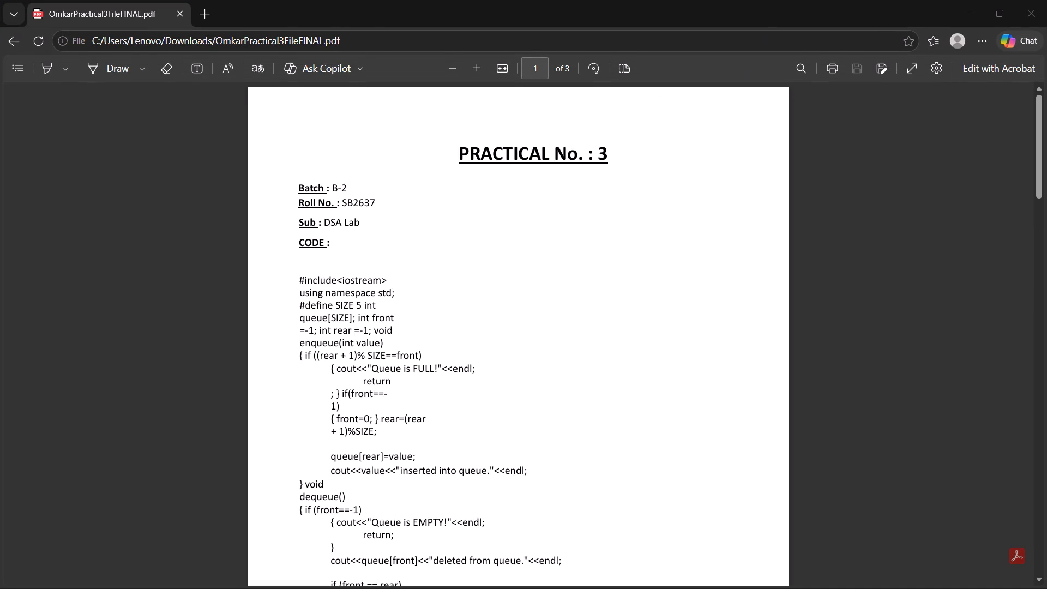
{"action": "scroll", "coordinate": [415, 398], "scroll_direction": "down", "scroll_amount": 8}
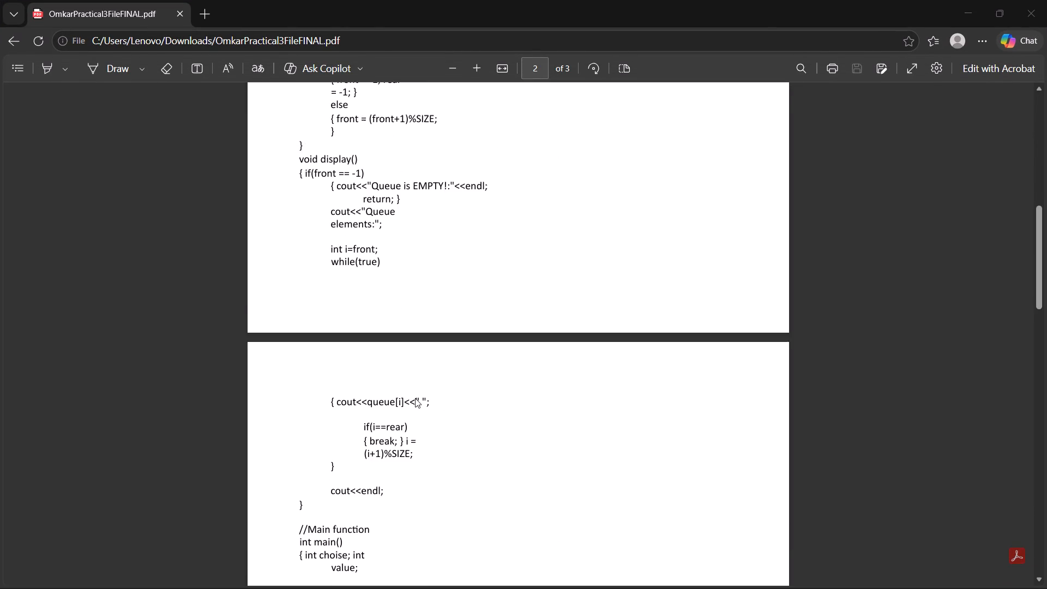
{"action": "scroll", "coordinate": [415, 398], "scroll_direction": "down", "scroll_amount": 11}
{"action": "left_click", "coordinate": [1033, 16]}
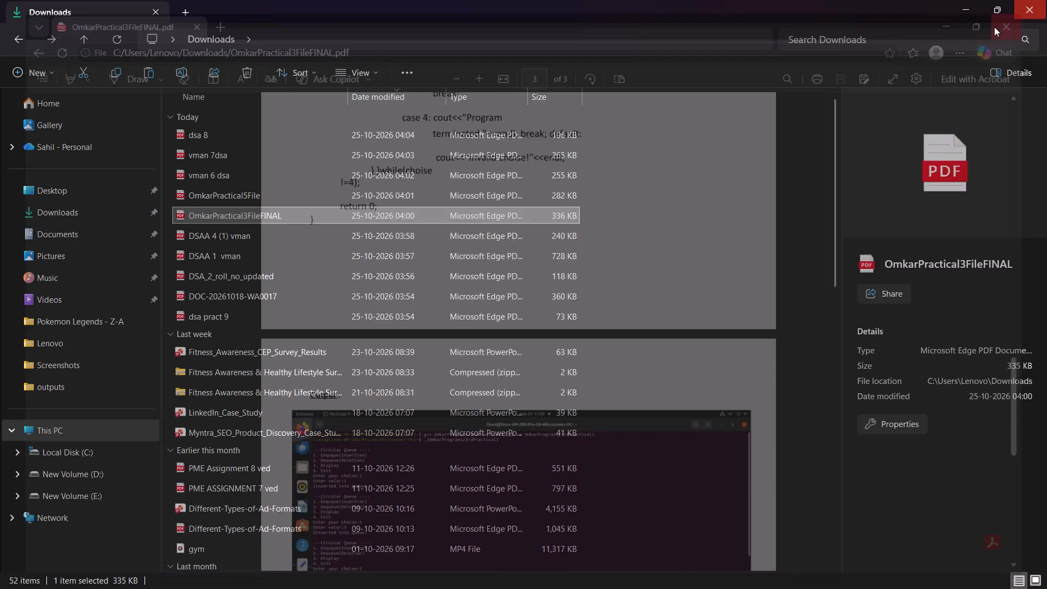
Reopen the OmkarPractical3FileFINAL PDF, examine the output screenshots on its last page, and close it.
{"action": "right_click", "coordinate": [316, 218]}
{"action": "double_click", "coordinate": [280, 213]}
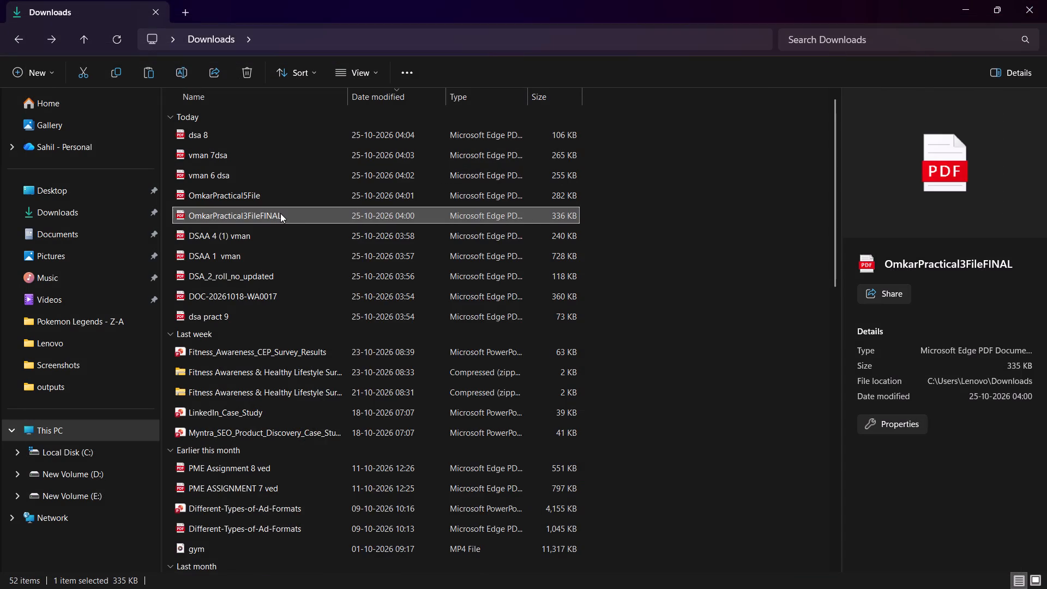
{"action": "scroll", "coordinate": [383, 215], "scroll_direction": "down", "scroll_amount": 9}
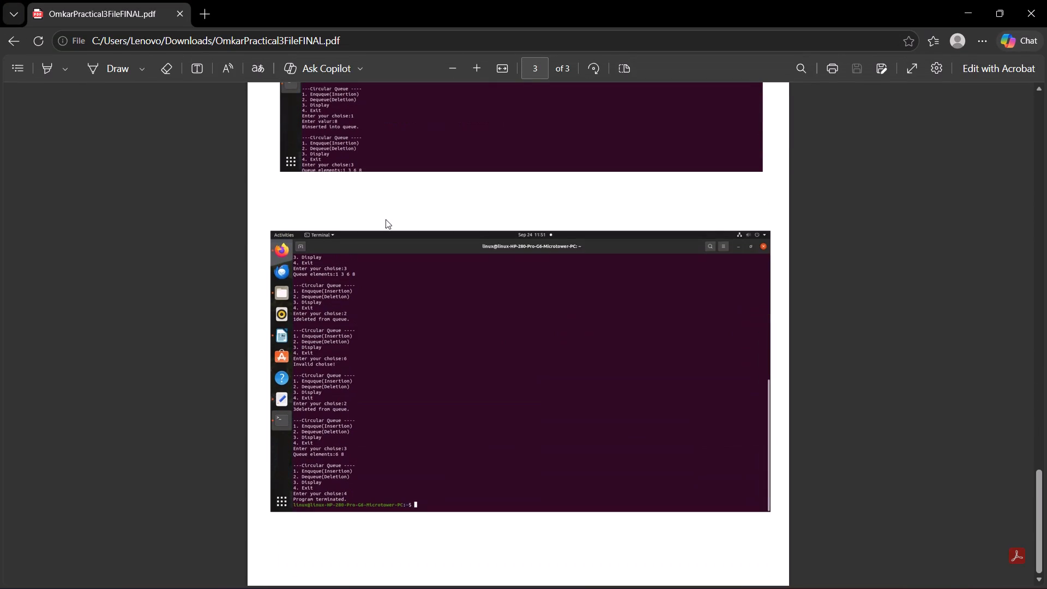
{"action": "scroll", "coordinate": [386, 219], "scroll_direction": "down", "scroll_amount": 5}
{"action": "scroll", "coordinate": [386, 219], "scroll_direction": "up", "scroll_amount": 1}
{"action": "scroll", "coordinate": [386, 219], "scroll_direction": "down", "scroll_amount": 1}
{"action": "scroll", "coordinate": [386, 219], "scroll_direction": "up", "scroll_amount": 4}
{"action": "left_click", "coordinate": [1033, 0]}
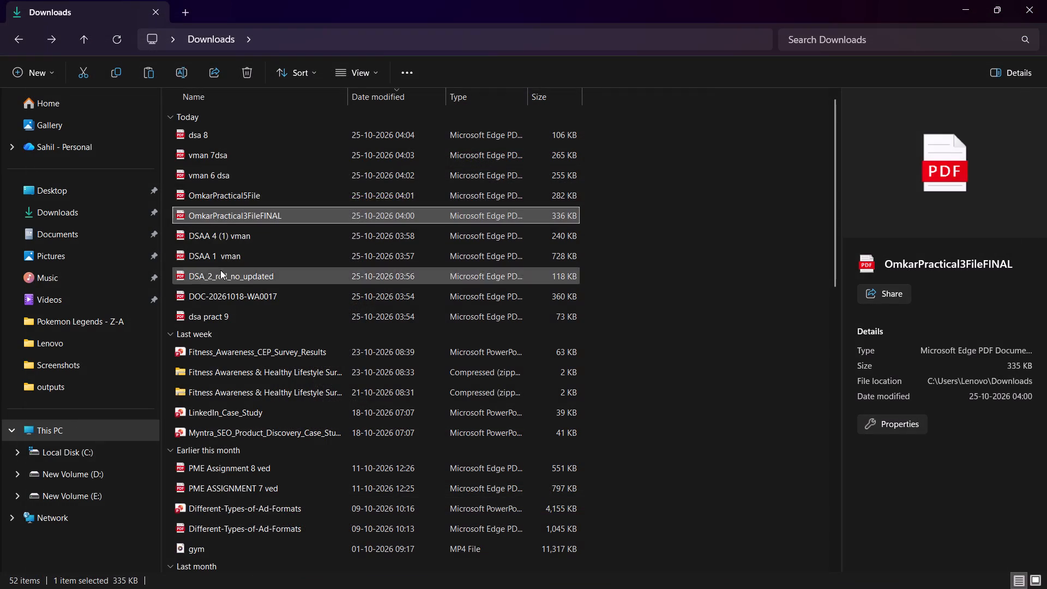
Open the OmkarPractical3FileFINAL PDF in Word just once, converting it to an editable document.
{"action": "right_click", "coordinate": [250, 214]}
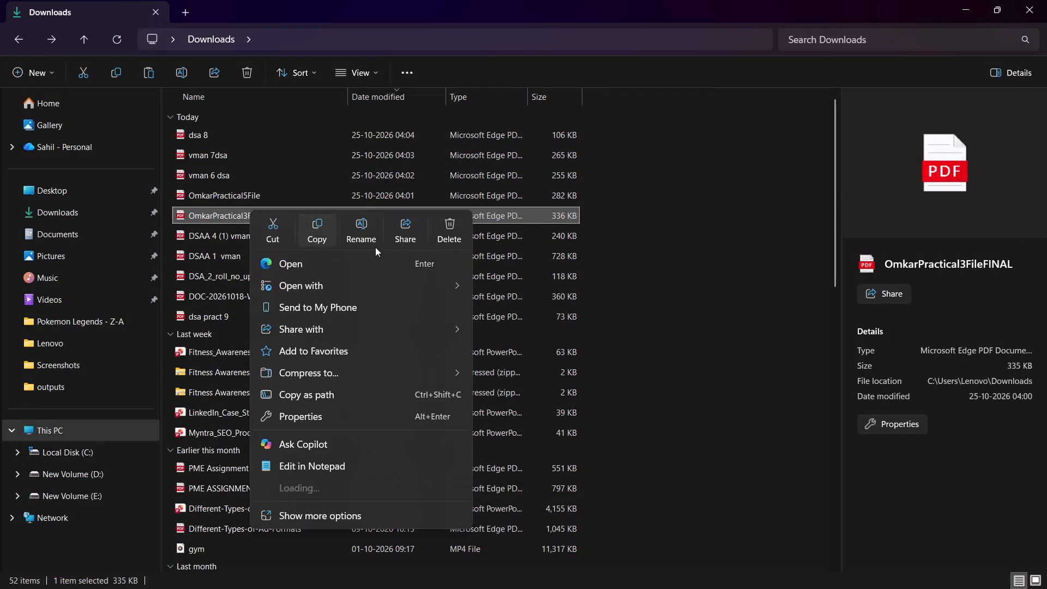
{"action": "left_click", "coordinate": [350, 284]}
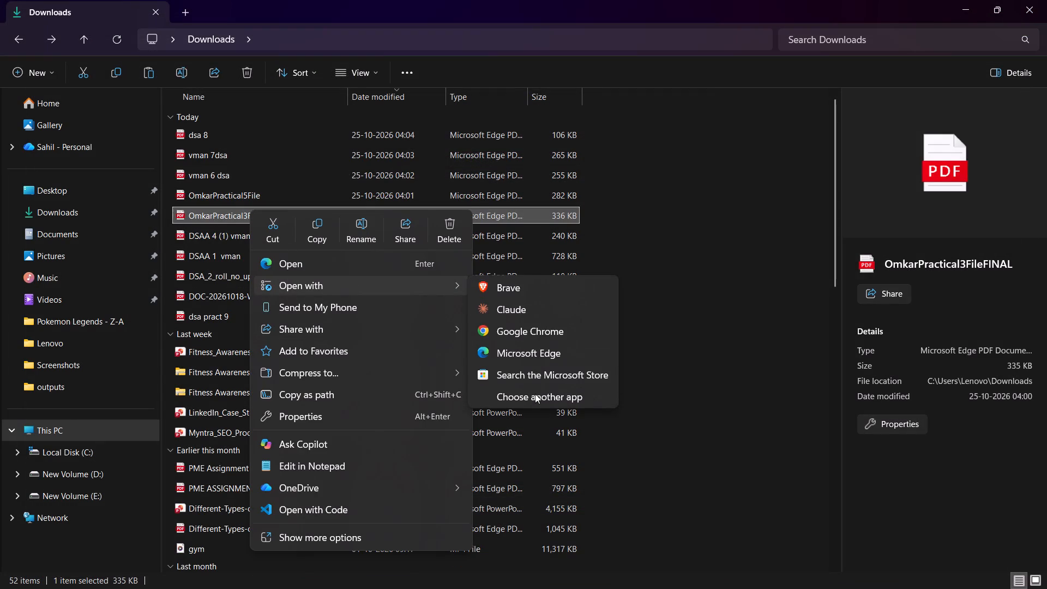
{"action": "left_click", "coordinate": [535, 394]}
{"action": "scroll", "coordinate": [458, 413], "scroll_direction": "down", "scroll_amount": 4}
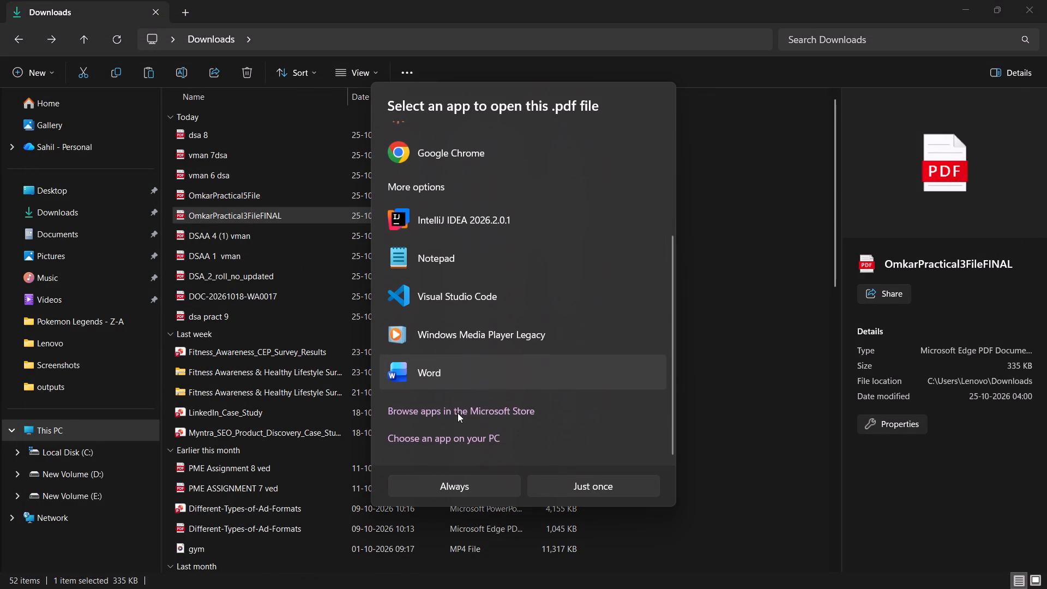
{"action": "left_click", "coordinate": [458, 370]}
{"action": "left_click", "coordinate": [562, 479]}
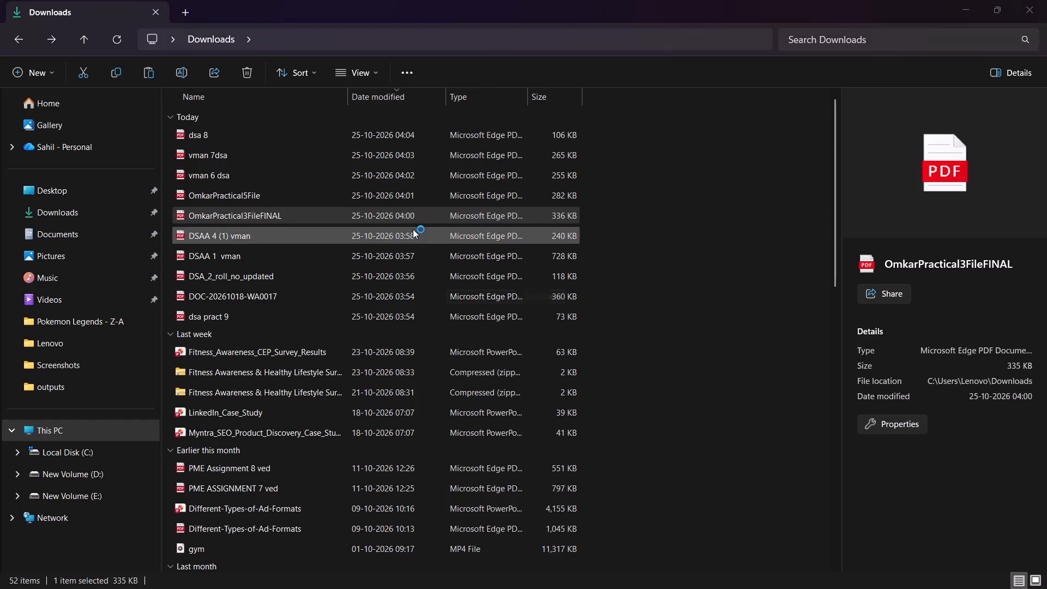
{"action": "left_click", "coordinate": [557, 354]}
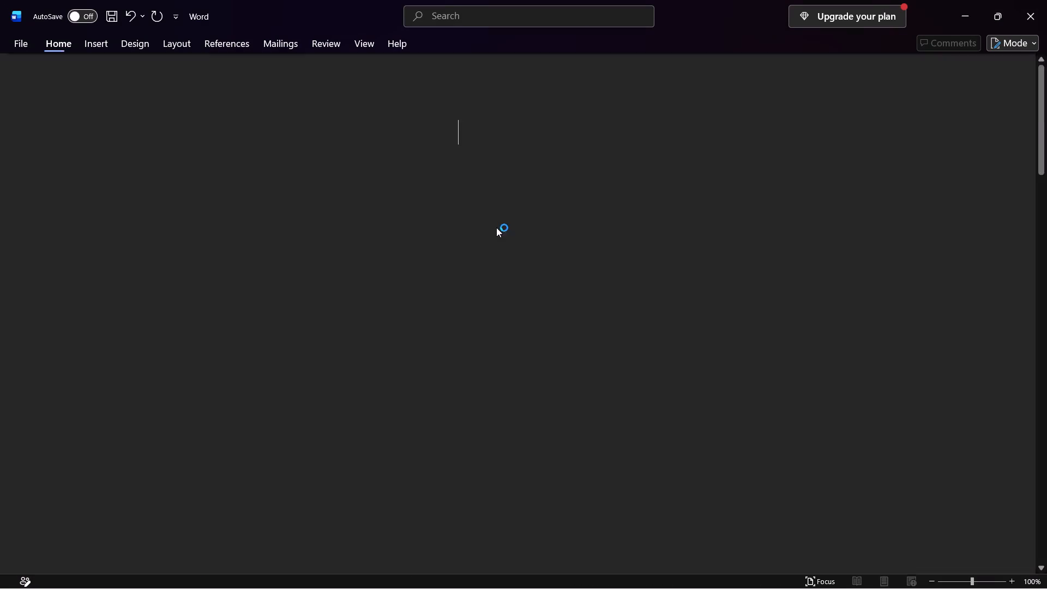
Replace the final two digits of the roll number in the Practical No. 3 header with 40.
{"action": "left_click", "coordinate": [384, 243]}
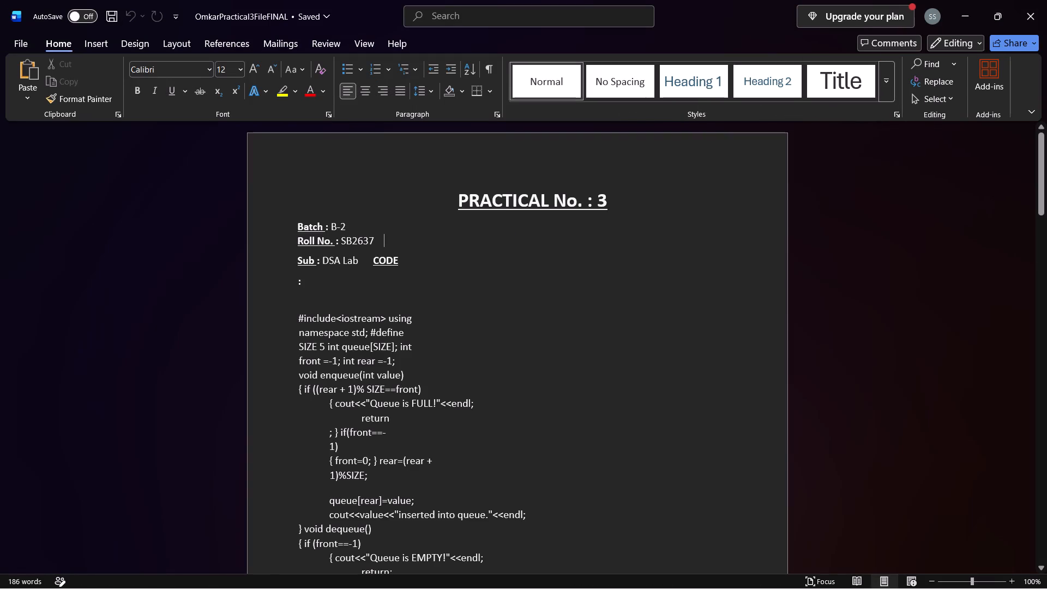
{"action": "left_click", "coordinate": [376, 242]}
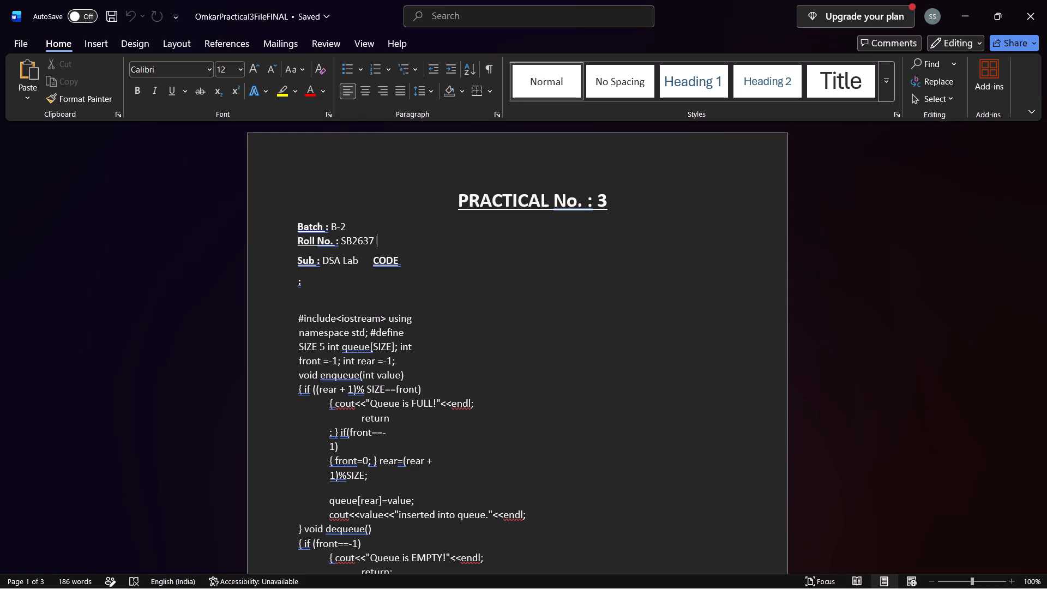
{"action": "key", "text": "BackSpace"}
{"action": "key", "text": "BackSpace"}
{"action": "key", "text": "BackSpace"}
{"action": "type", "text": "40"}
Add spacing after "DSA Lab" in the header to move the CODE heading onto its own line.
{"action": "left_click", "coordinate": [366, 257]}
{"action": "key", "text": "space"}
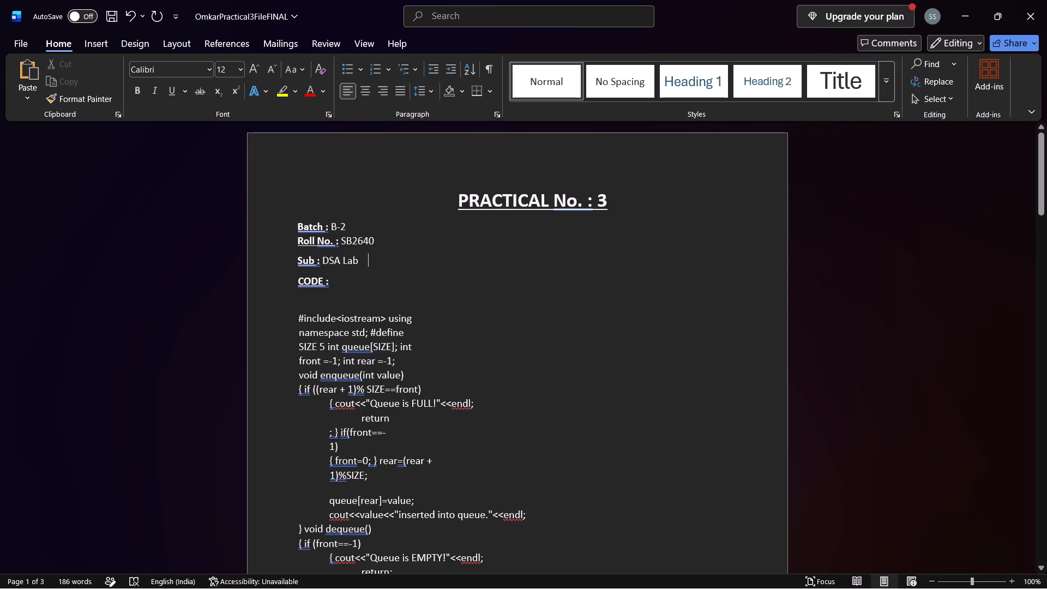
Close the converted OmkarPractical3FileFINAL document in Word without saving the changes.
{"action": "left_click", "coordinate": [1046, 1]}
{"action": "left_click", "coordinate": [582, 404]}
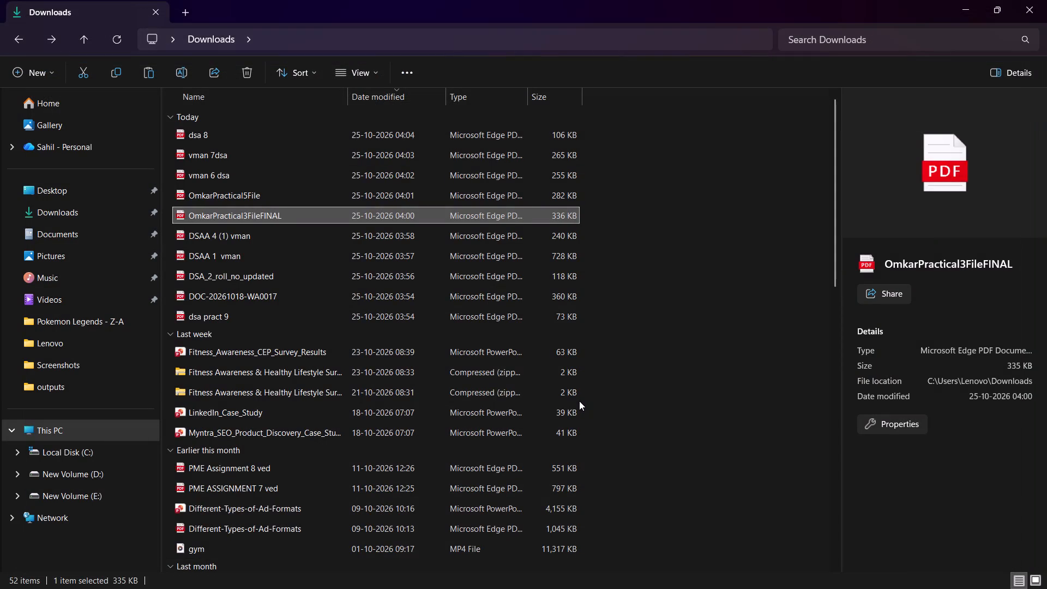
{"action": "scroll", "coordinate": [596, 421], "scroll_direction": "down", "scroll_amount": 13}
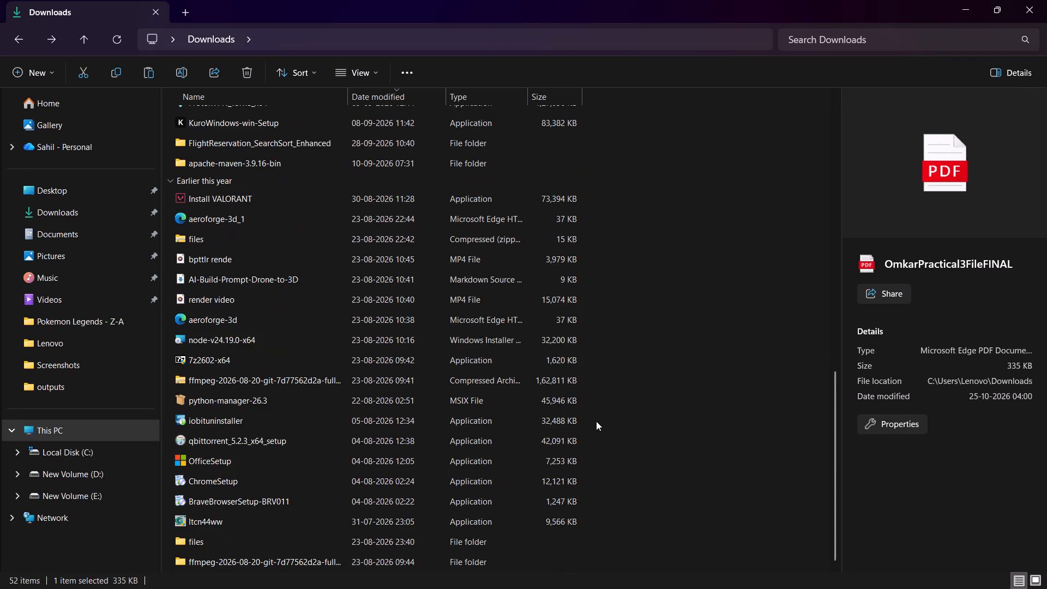